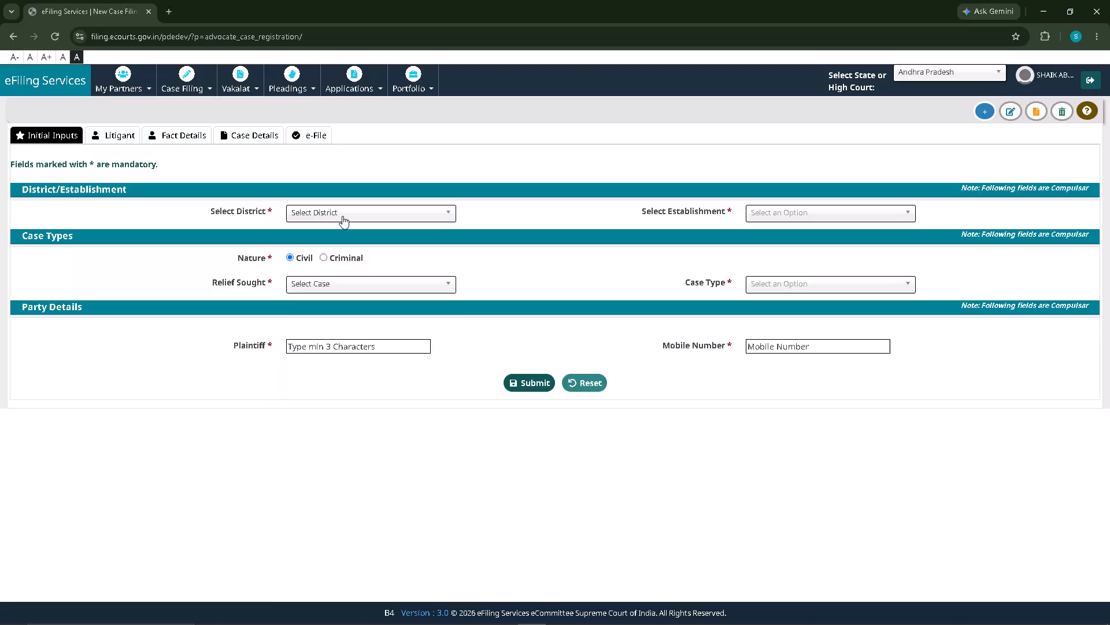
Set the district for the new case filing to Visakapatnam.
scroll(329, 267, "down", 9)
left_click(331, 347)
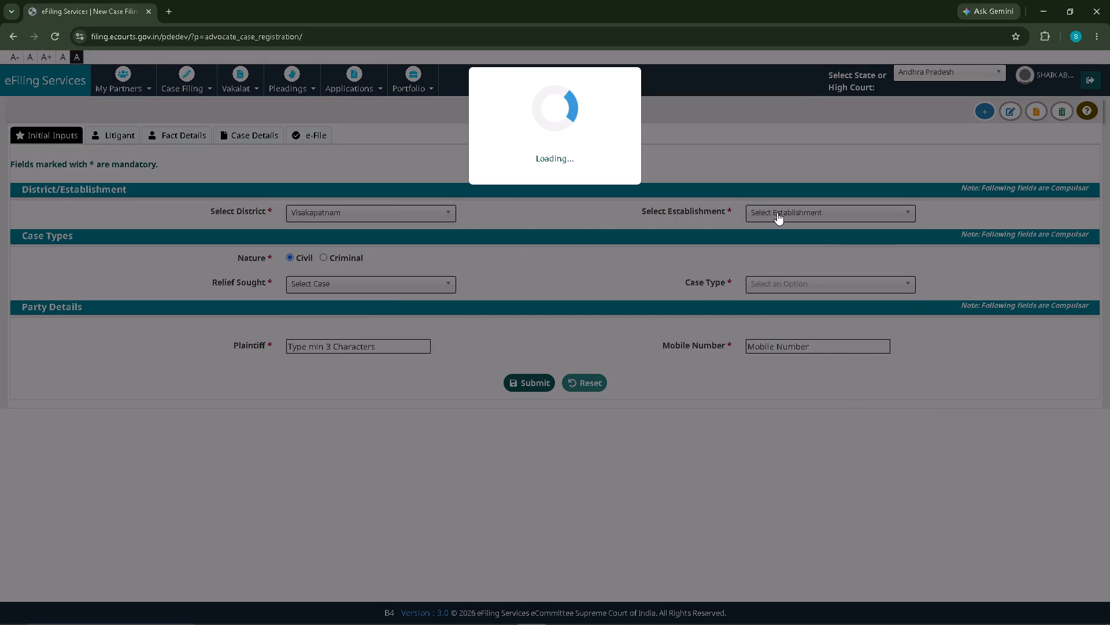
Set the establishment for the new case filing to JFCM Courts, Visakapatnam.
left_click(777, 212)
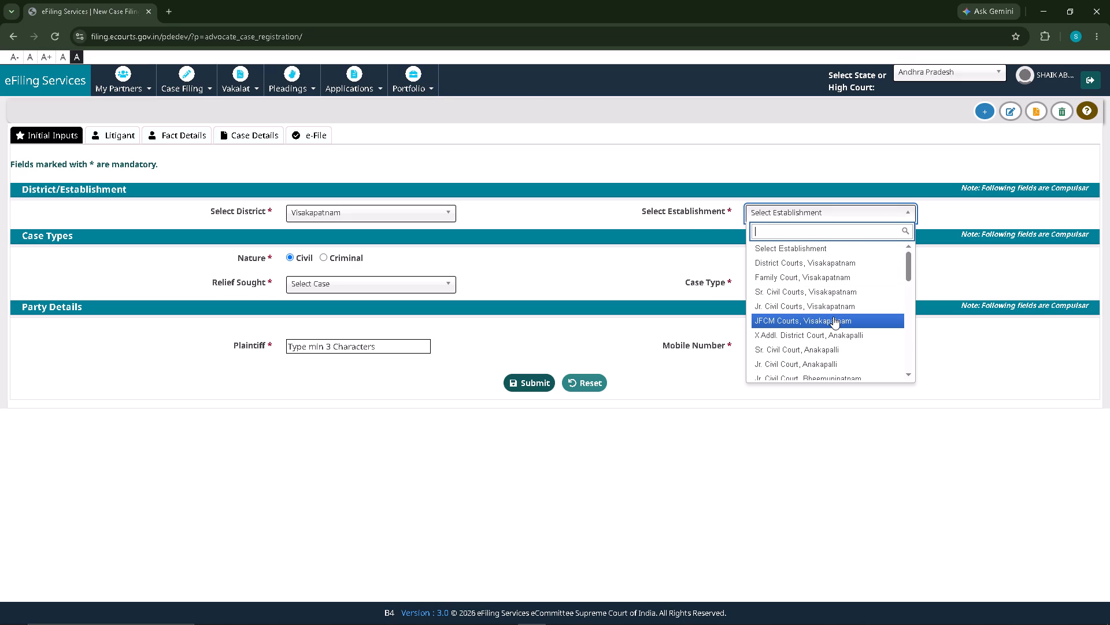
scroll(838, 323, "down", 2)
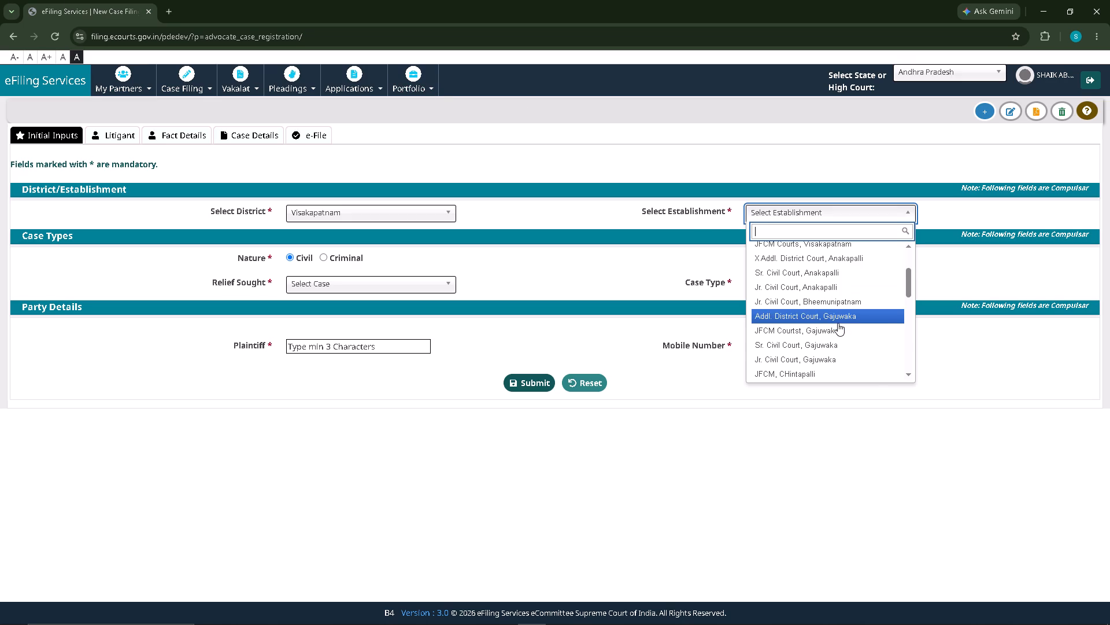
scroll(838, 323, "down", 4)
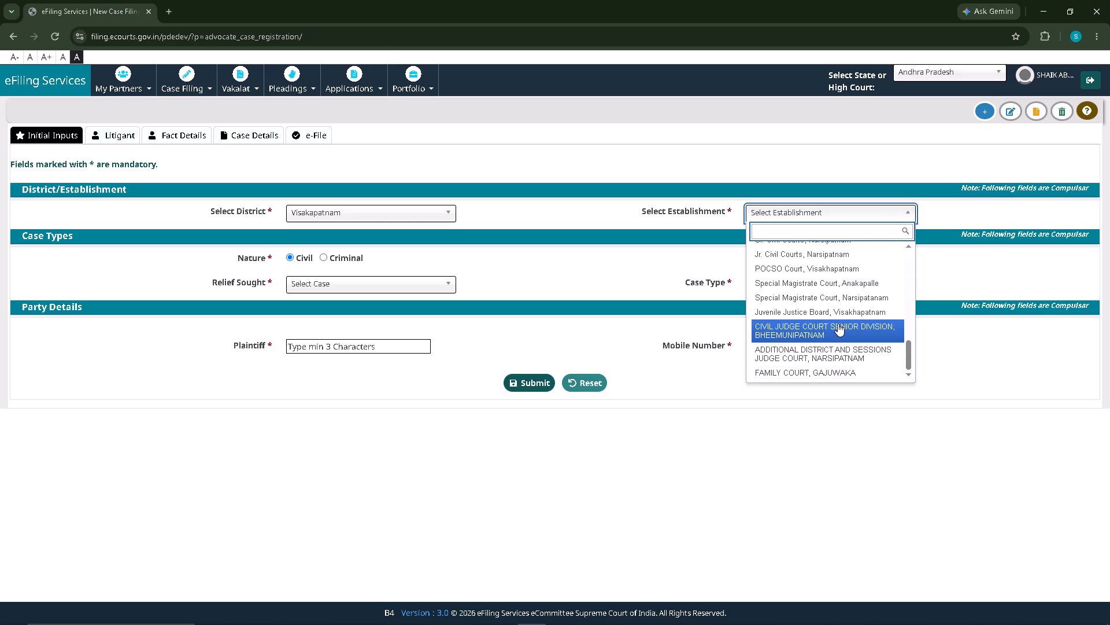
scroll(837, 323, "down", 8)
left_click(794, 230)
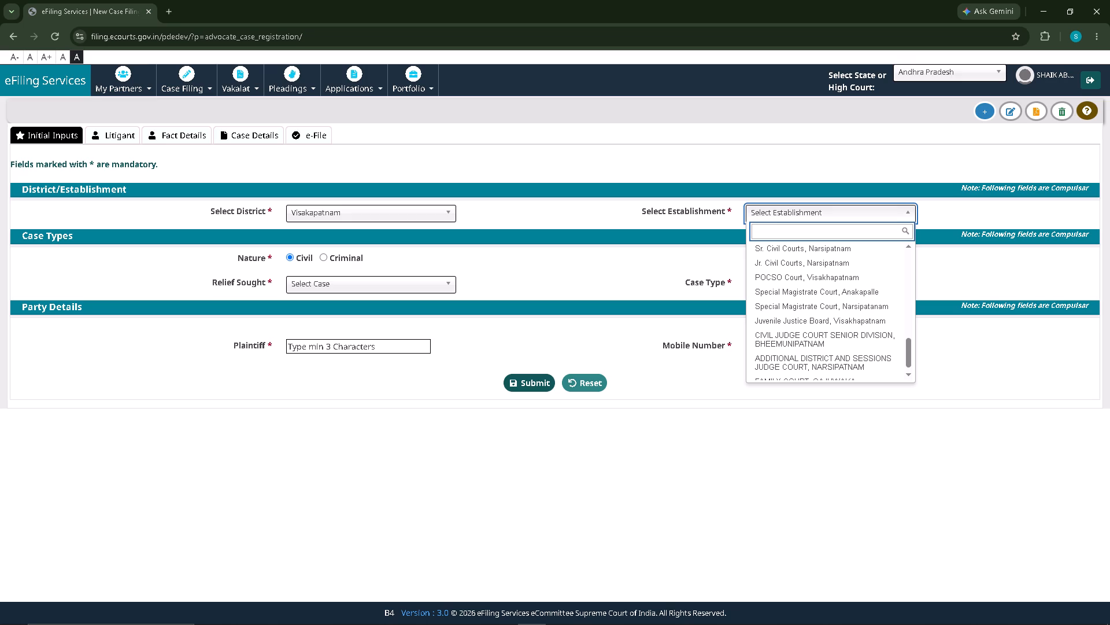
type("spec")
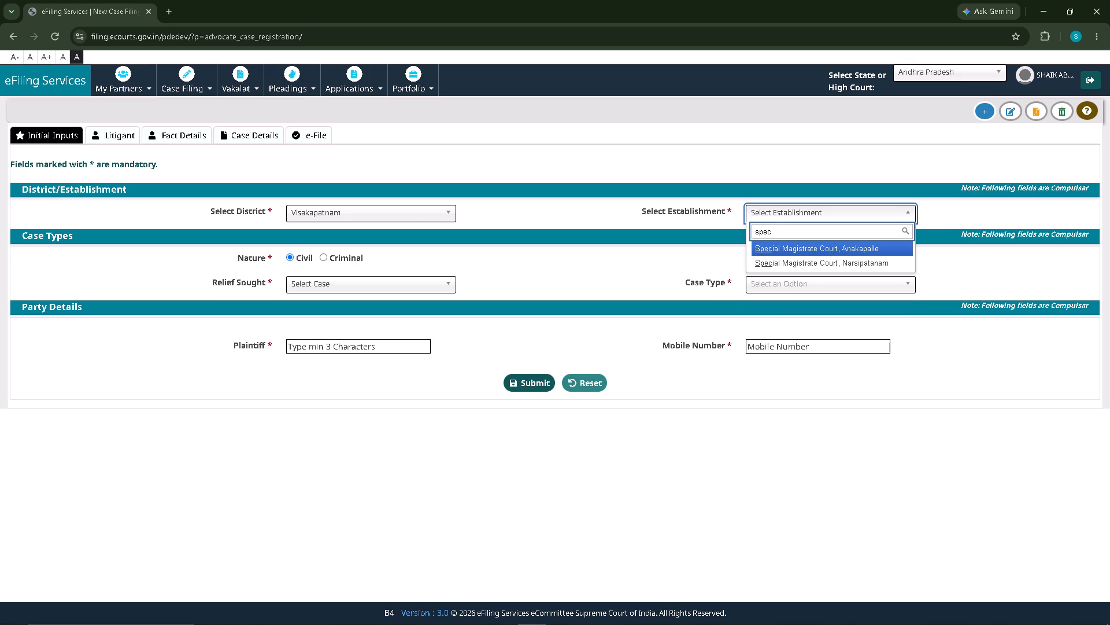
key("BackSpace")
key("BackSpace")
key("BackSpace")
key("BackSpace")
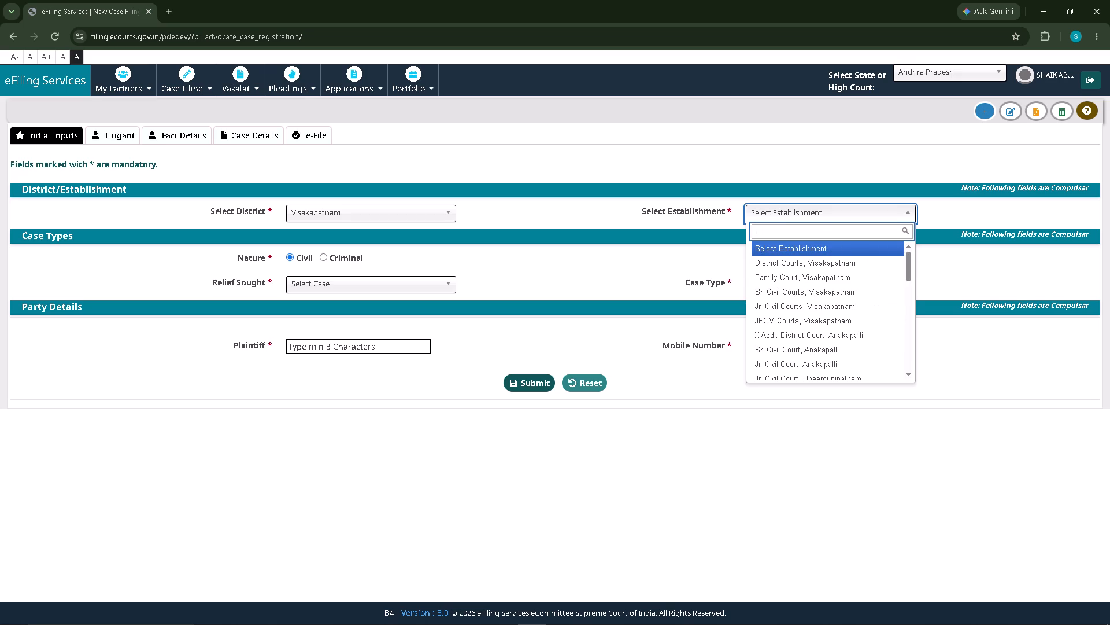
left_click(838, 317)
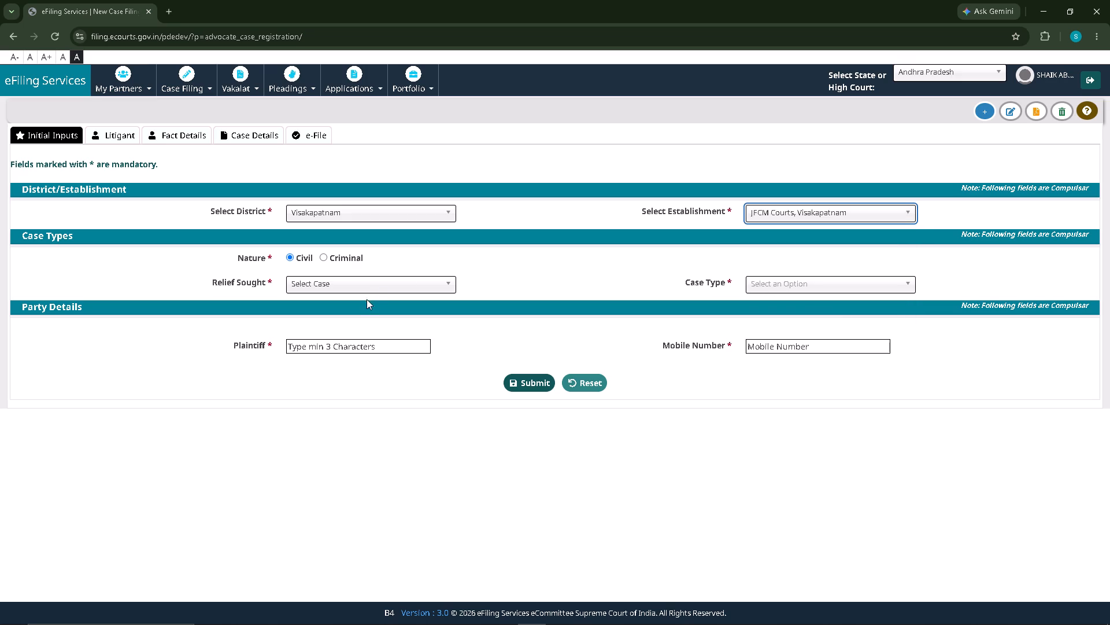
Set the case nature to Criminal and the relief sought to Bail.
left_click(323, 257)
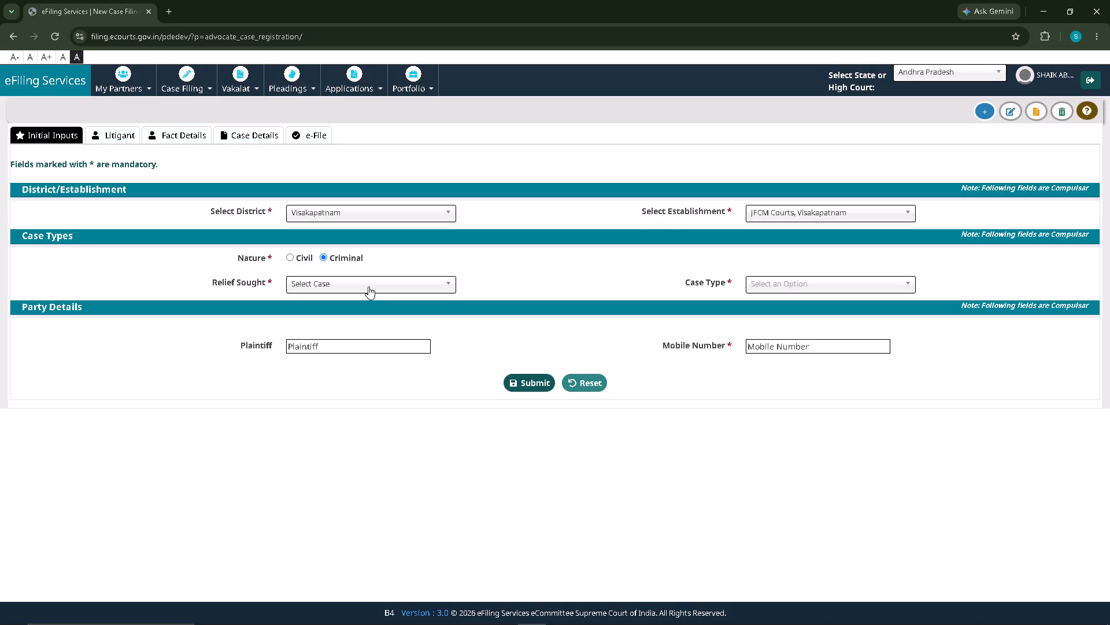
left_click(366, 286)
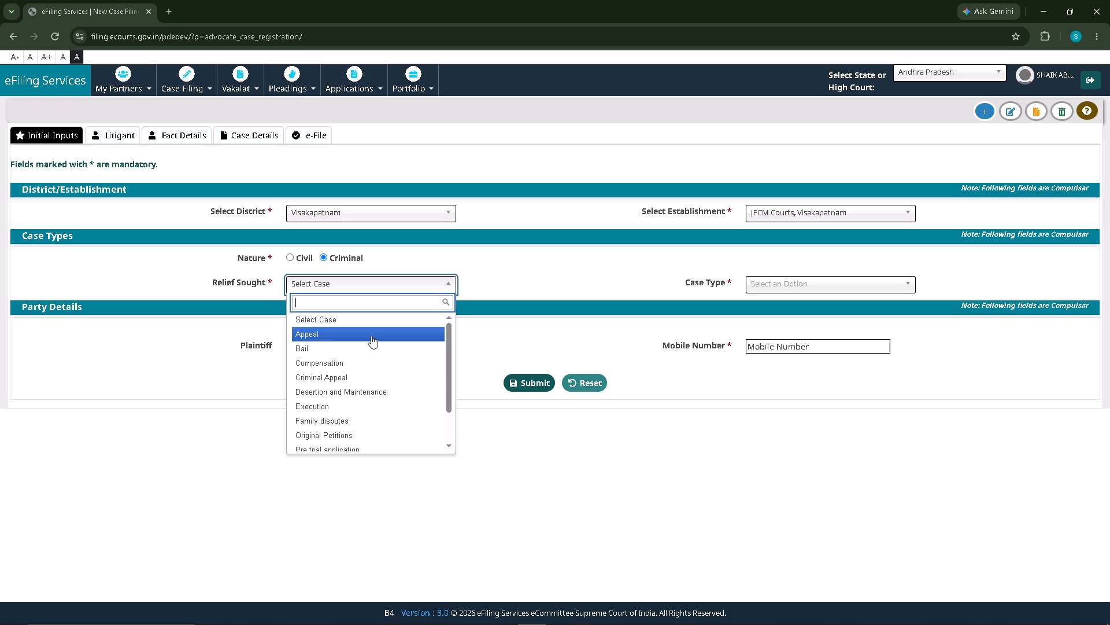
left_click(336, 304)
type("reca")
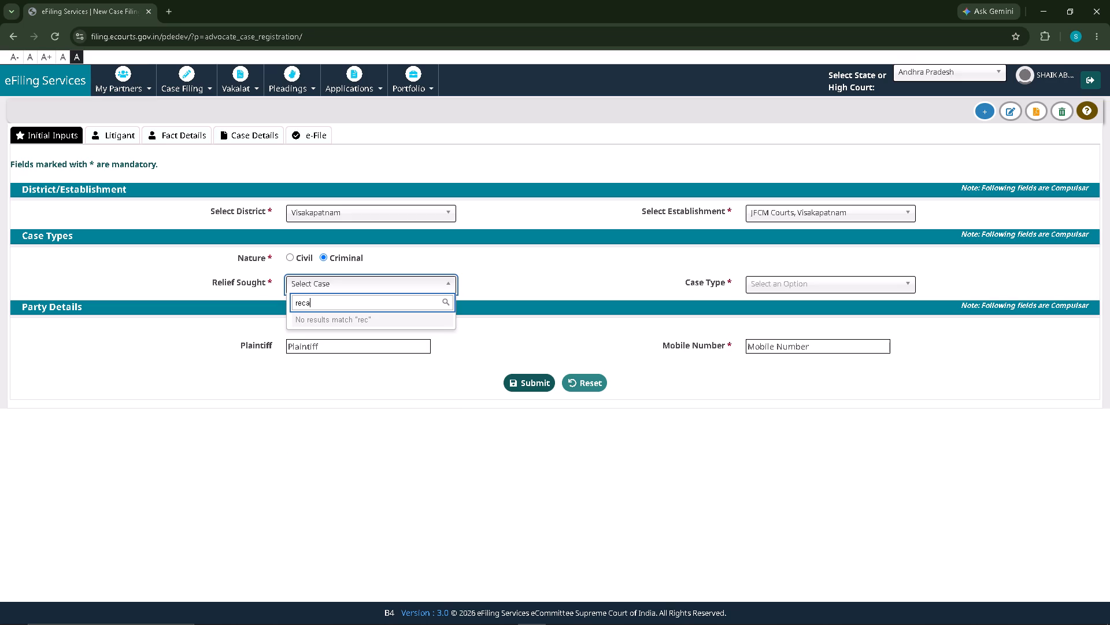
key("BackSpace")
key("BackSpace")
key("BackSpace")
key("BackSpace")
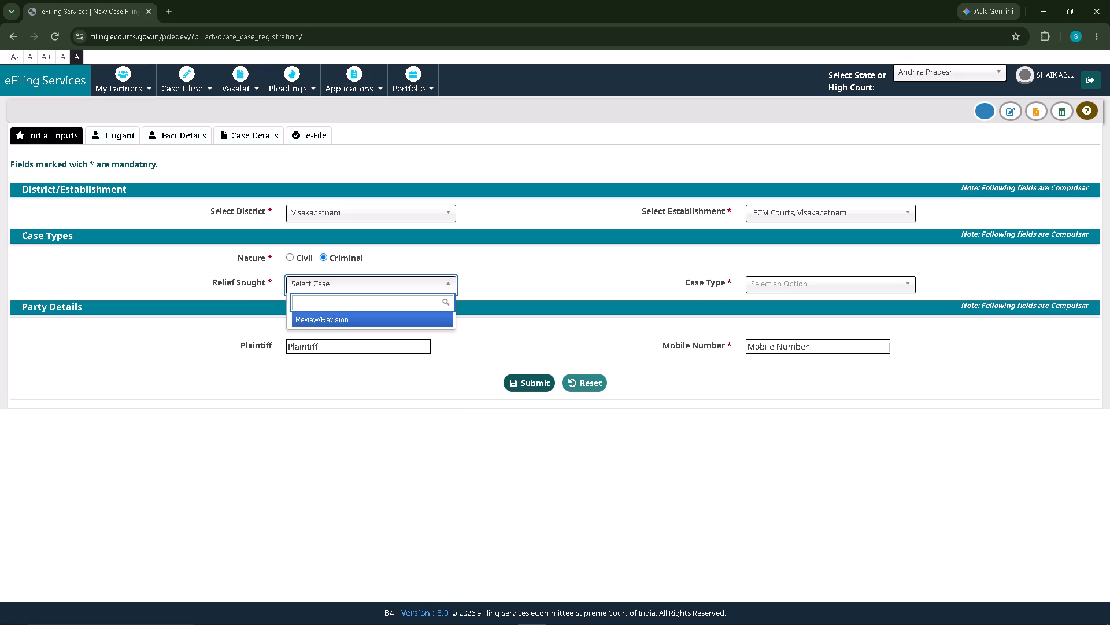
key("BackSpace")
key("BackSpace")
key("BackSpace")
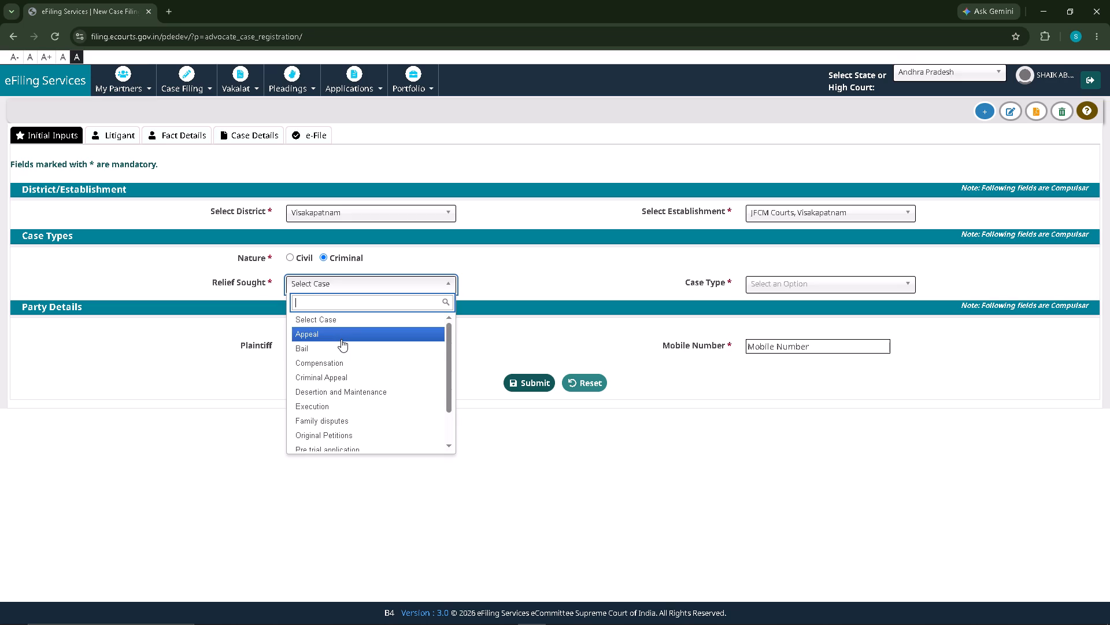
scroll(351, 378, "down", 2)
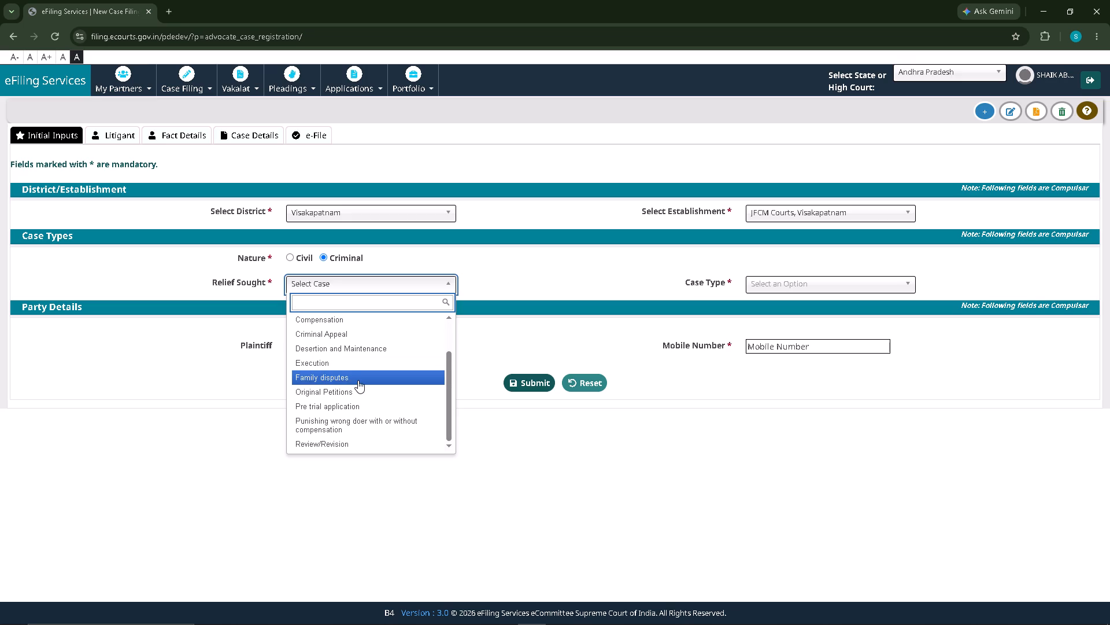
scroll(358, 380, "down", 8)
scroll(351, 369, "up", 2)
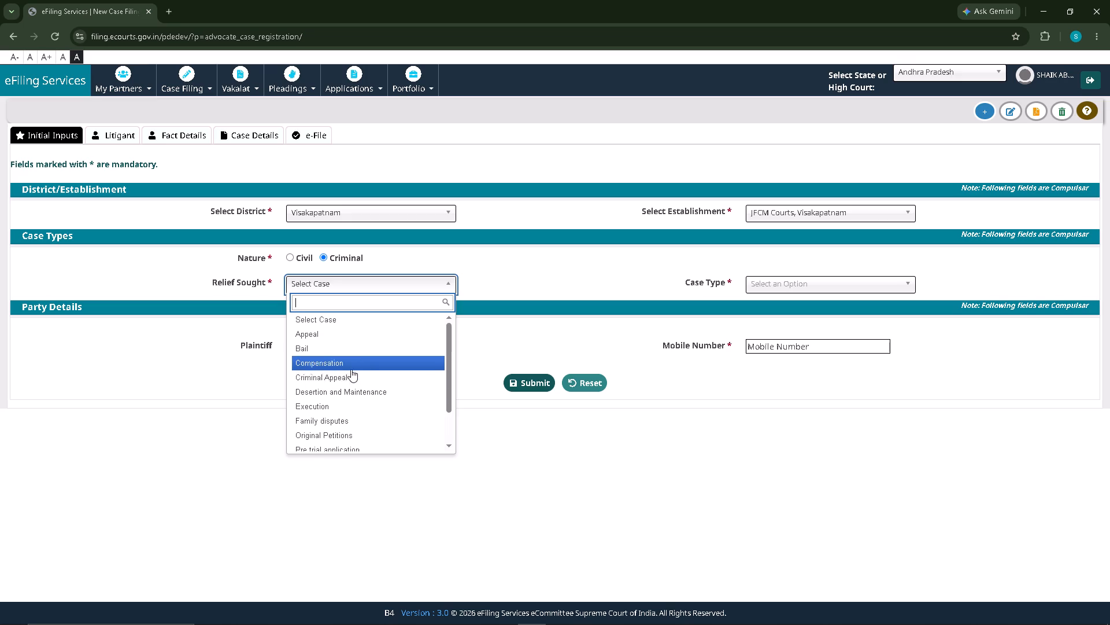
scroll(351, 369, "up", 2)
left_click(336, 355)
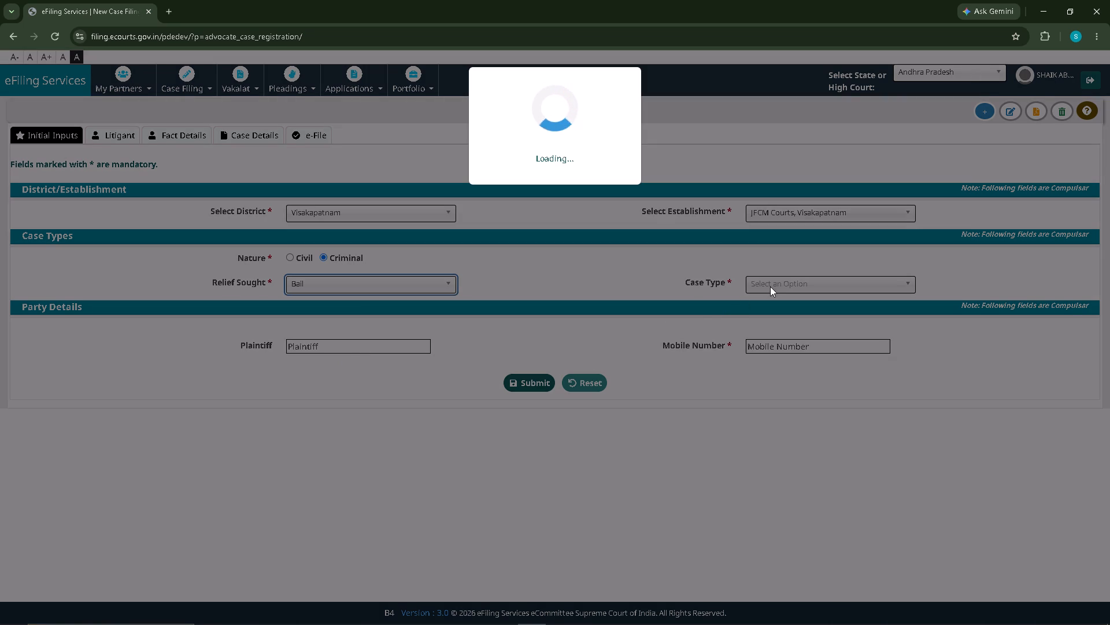
Examine the available case type and relief sought options for the criminal case.
left_click(770, 286)
left_click(770, 286)
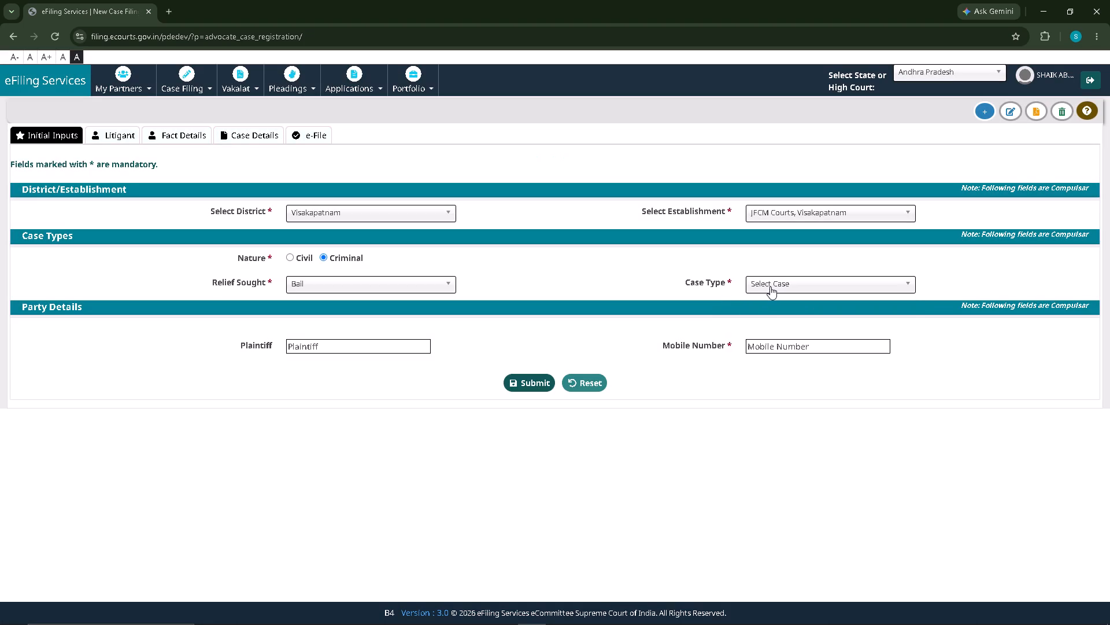
left_click(770, 286)
left_click(359, 285)
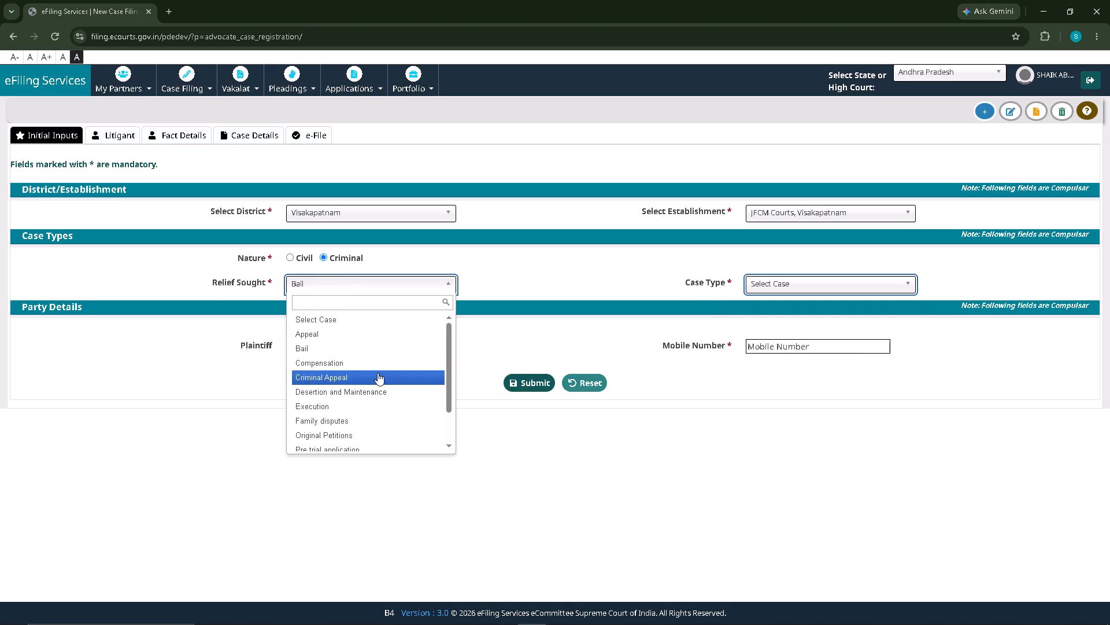
scroll(395, 399, "down", 1)
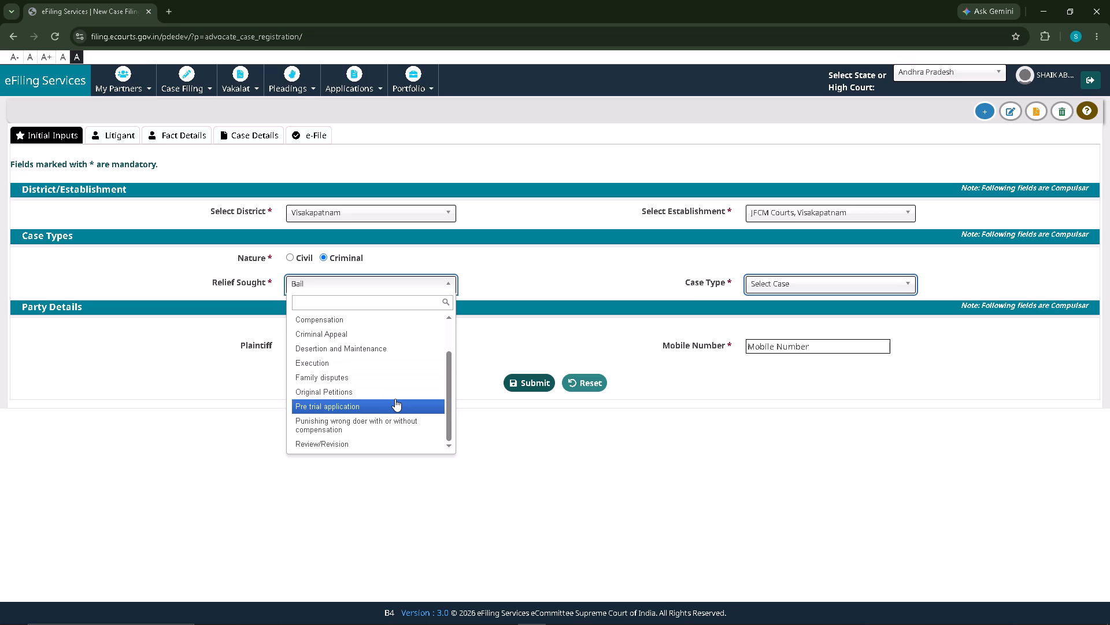
scroll(394, 427, "down", 4)
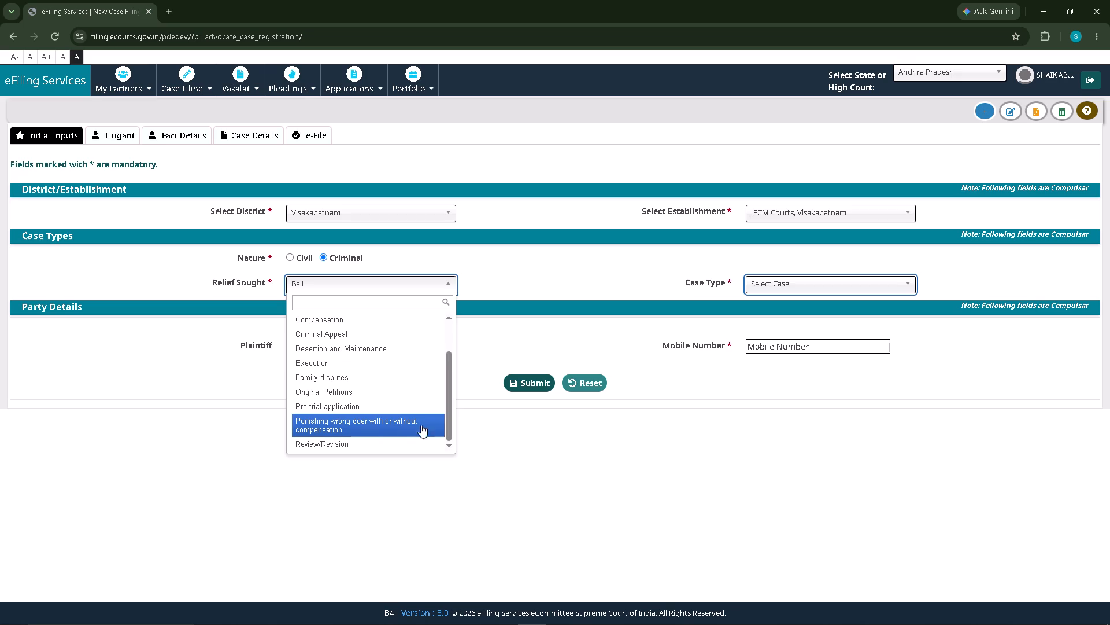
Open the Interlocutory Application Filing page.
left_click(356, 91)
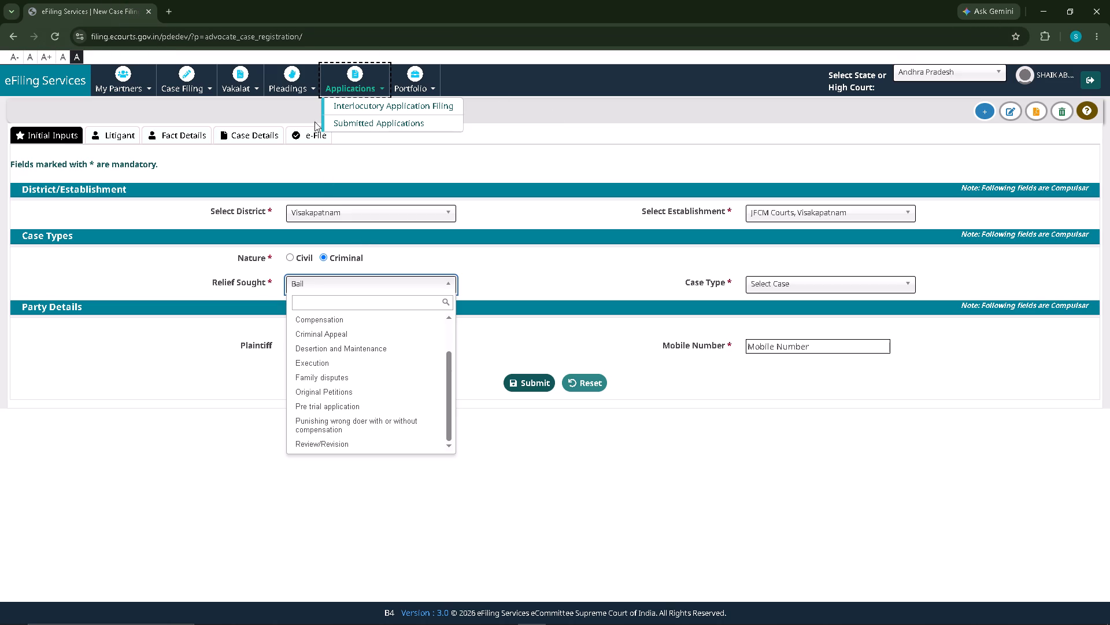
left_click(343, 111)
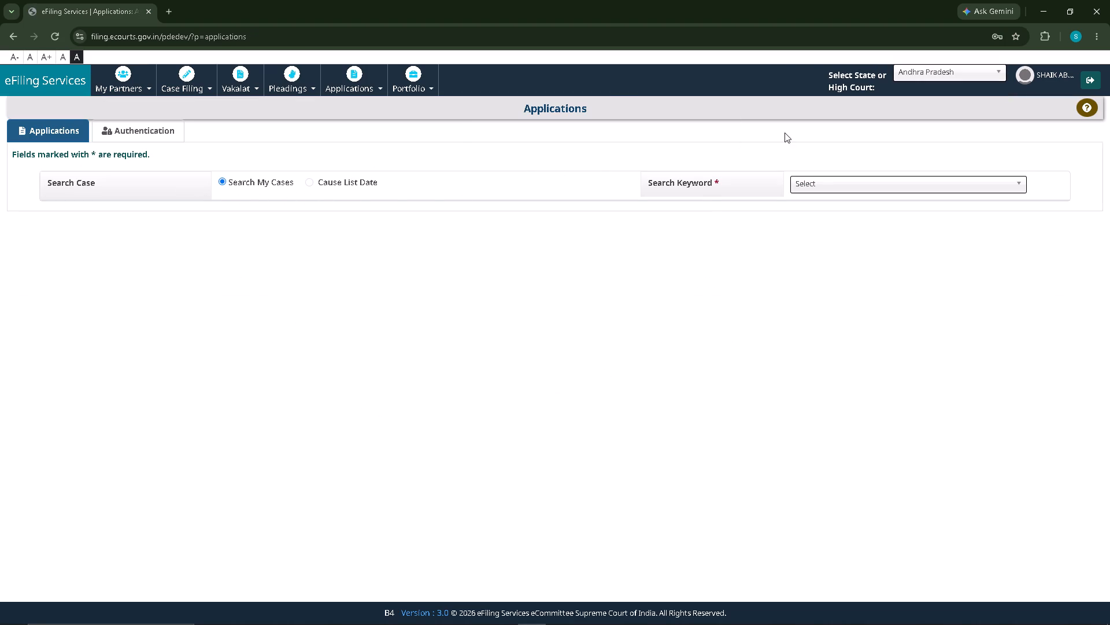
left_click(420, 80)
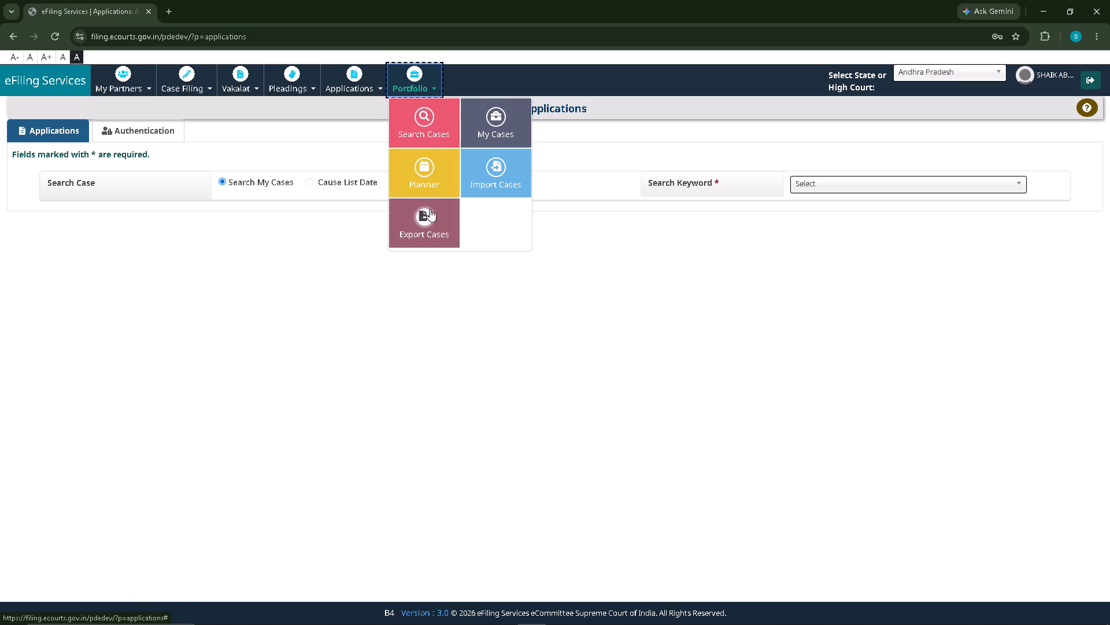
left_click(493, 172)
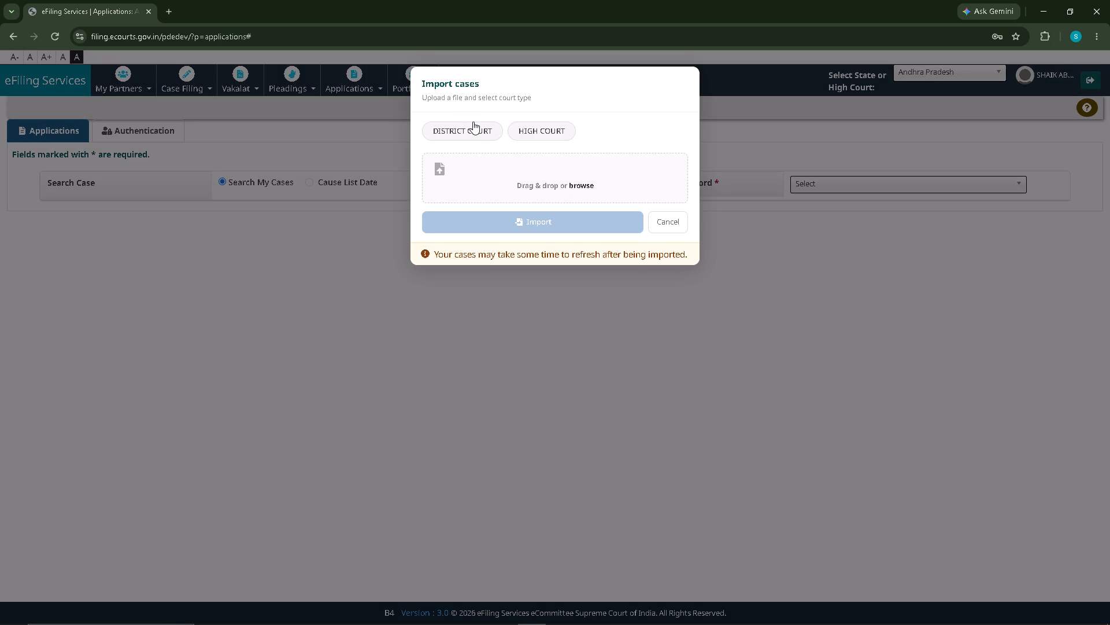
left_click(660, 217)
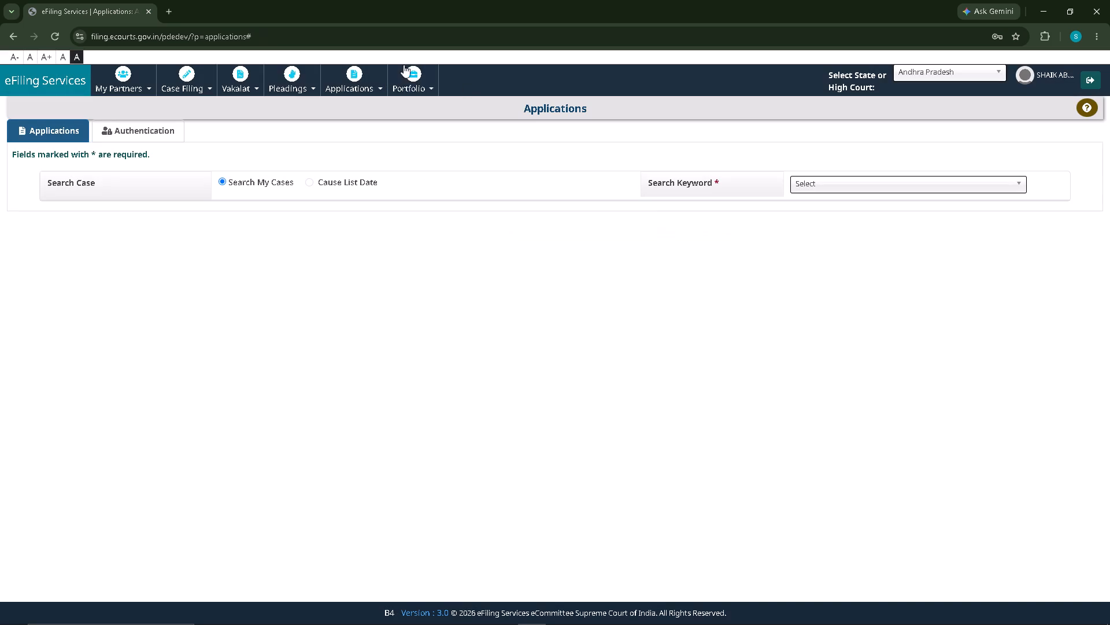
left_click(425, 84)
left_click(427, 97)
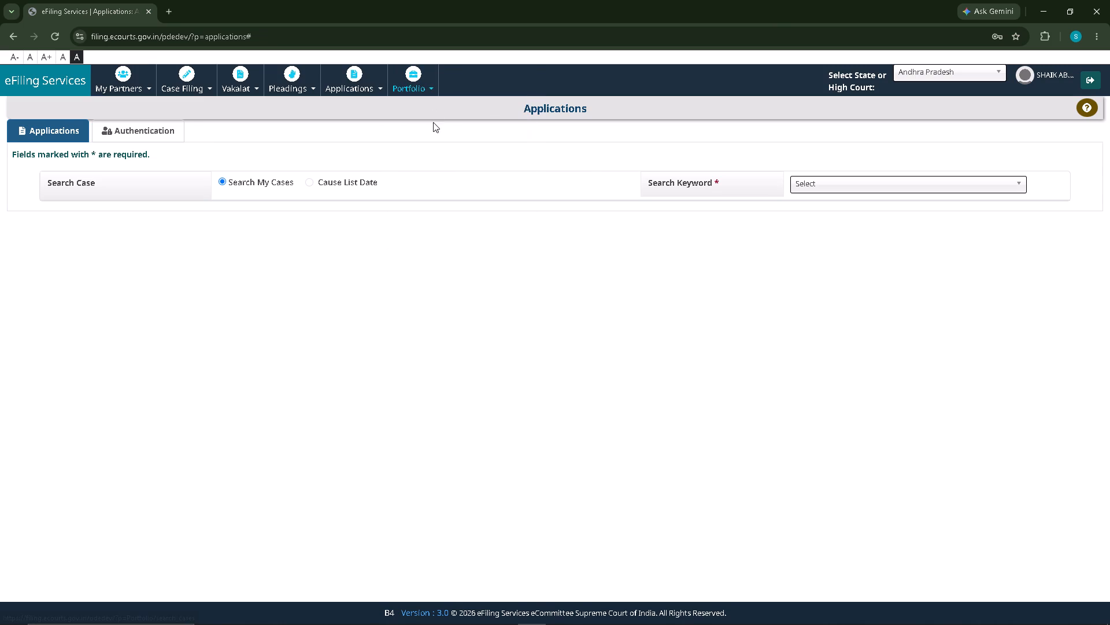
left_click(407, 72)
left_click(425, 114)
left_click(468, 160)
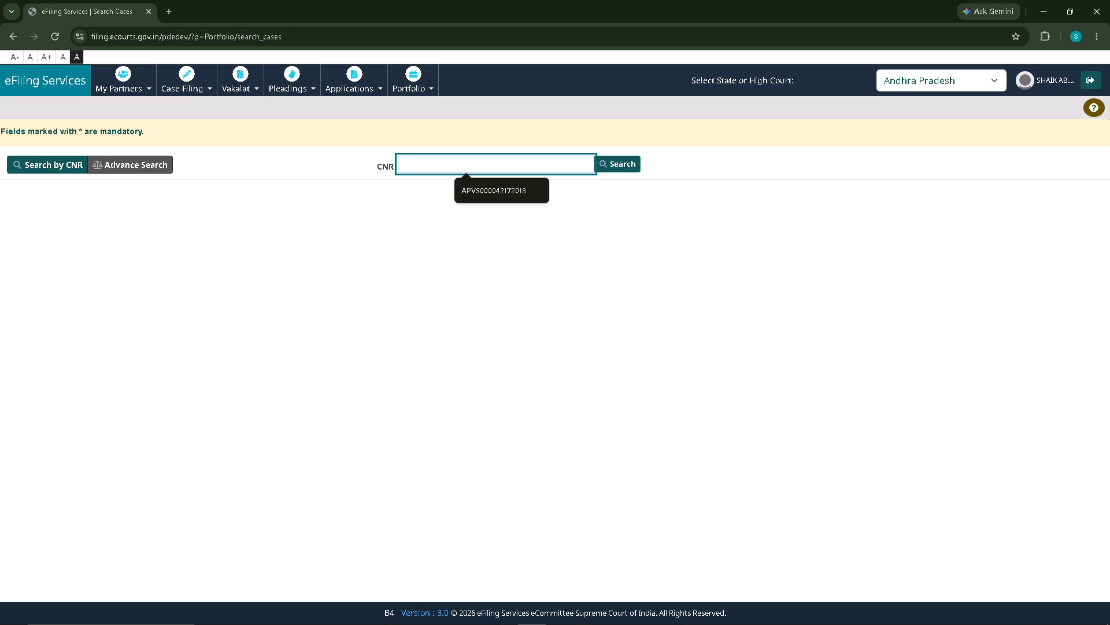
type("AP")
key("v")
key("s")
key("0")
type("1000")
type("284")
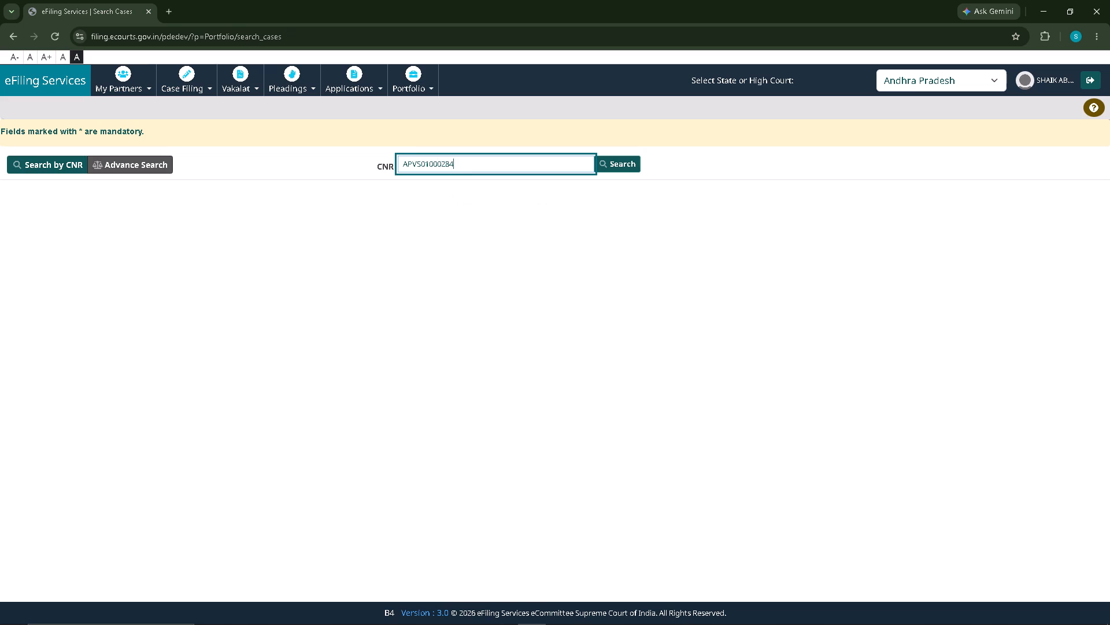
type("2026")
left_click(613, 168)
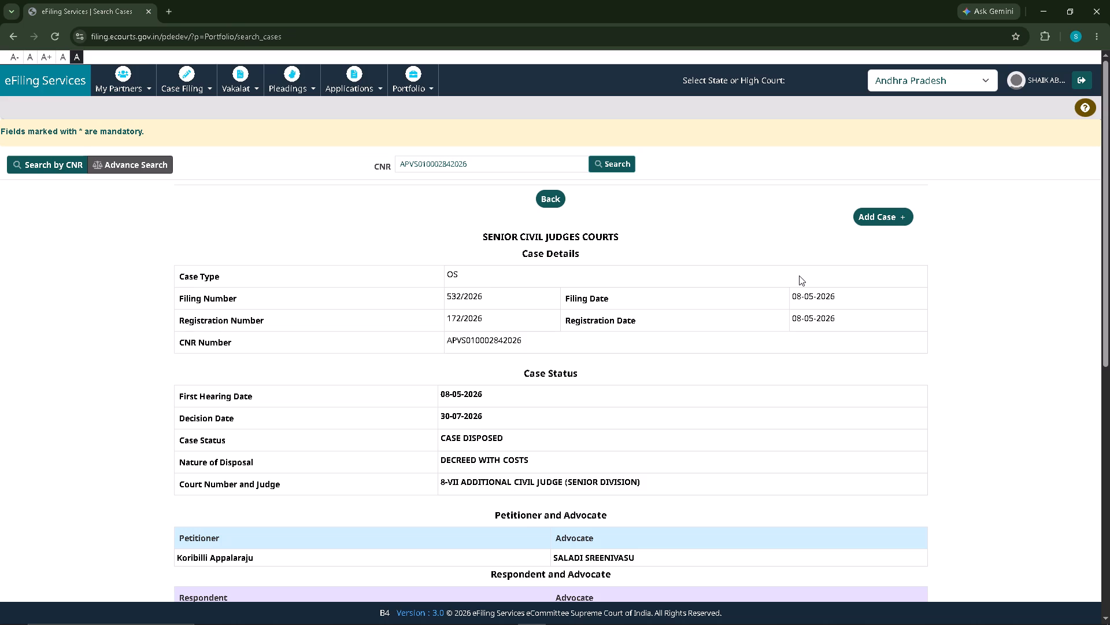
scroll(777, 275, "down", 3)
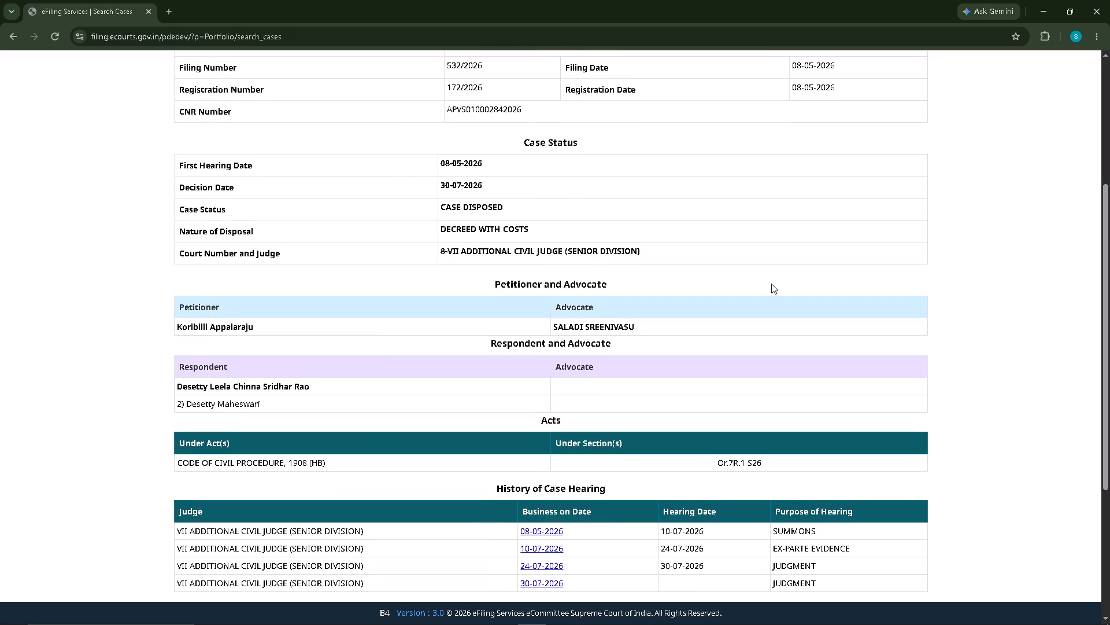
scroll(472, 244, "up", 2)
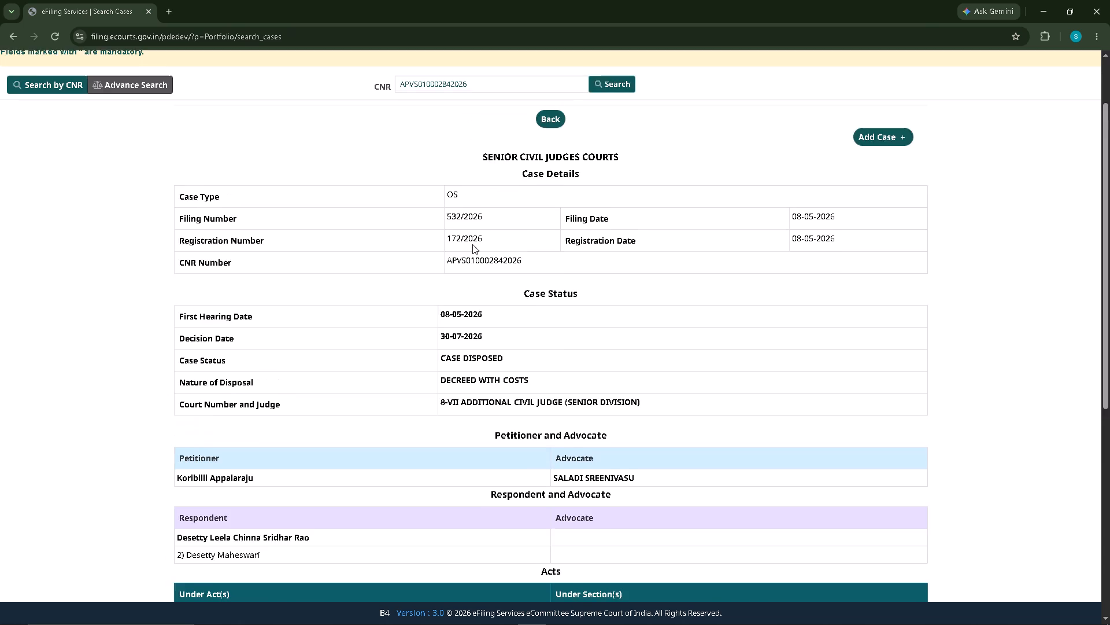
scroll(472, 244, "up", 3)
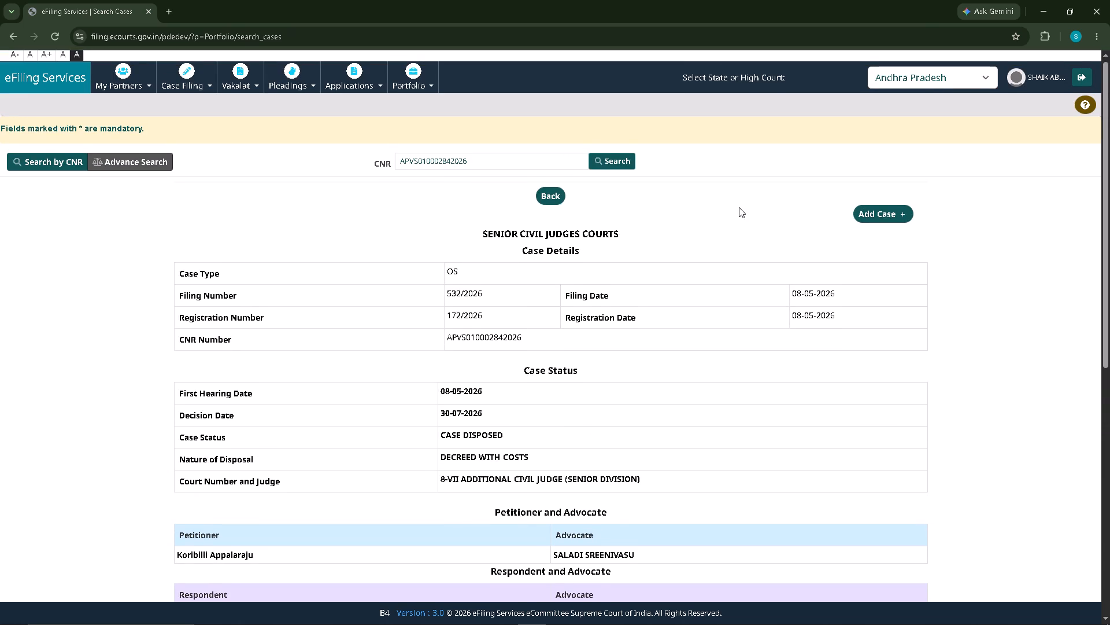
left_click(935, 85)
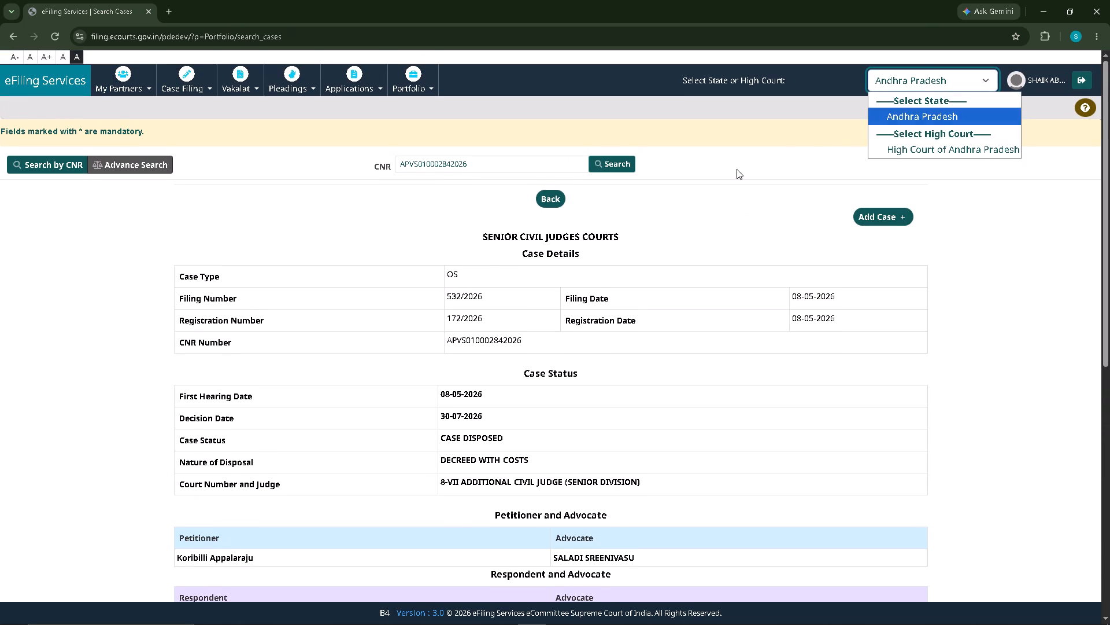
left_click(713, 185)
left_click(478, 167)
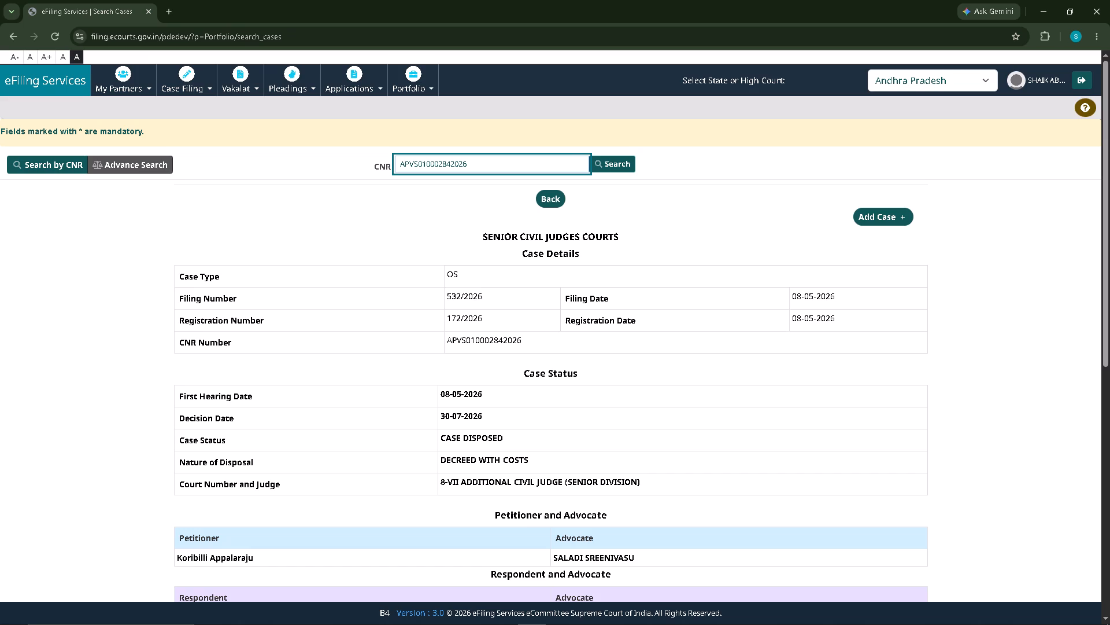
left_click(424, 166)
key("BackSpace")
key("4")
left_click(600, 163)
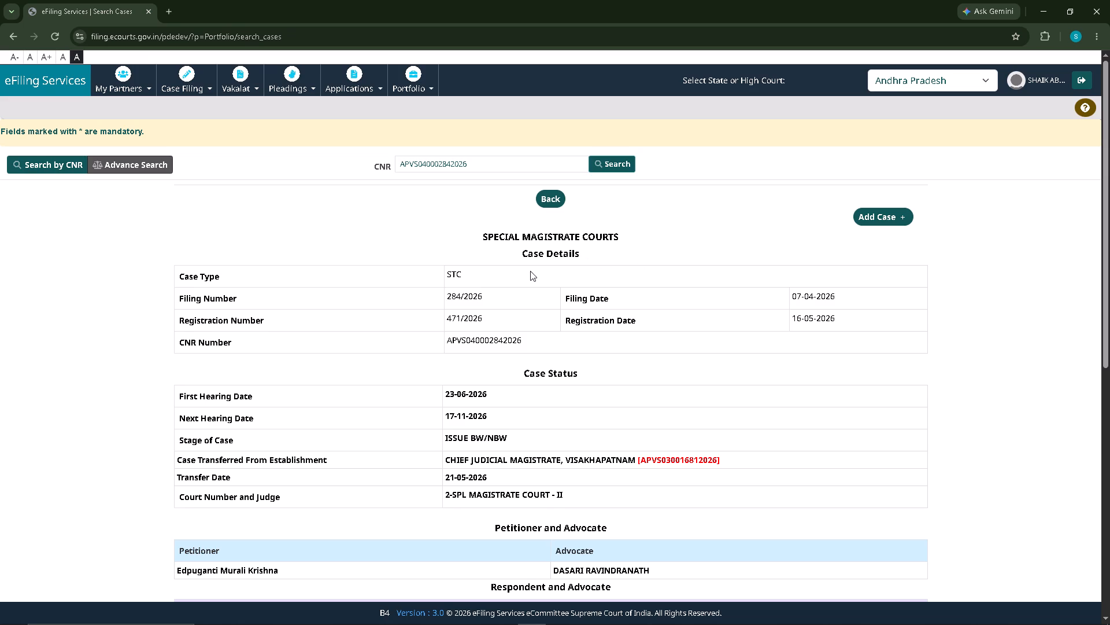
Review the case's details and hearing history, and read the daily status for the 02-11-2026 hearing.
scroll(531, 271, "down", 4)
scroll(647, 298, "down", 9)
scroll(647, 298, "up", 1)
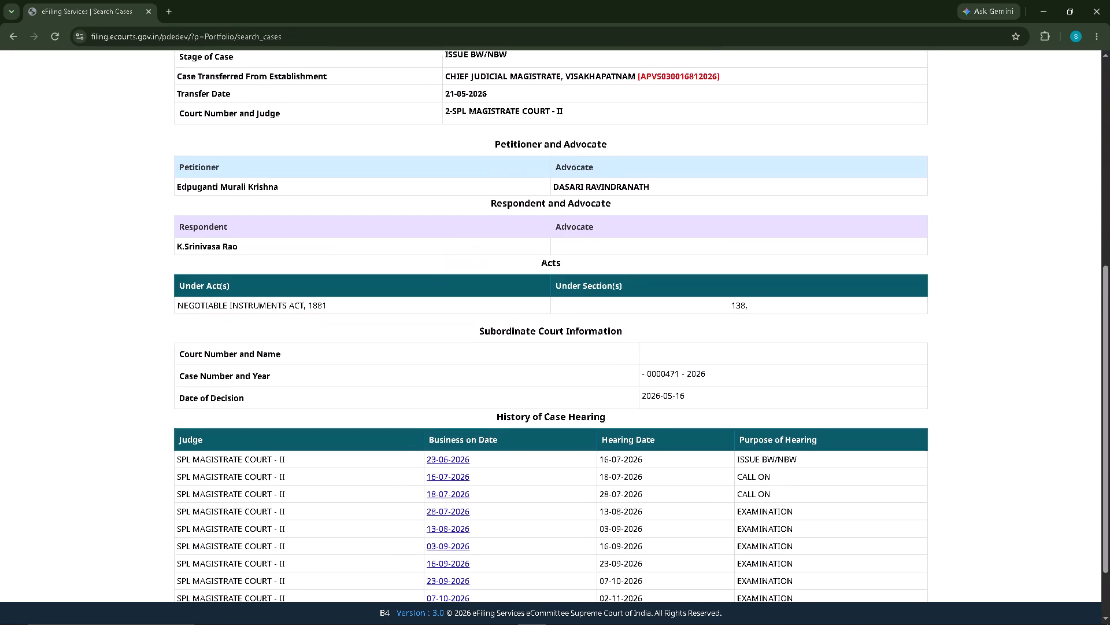
scroll(647, 298, "down", 2)
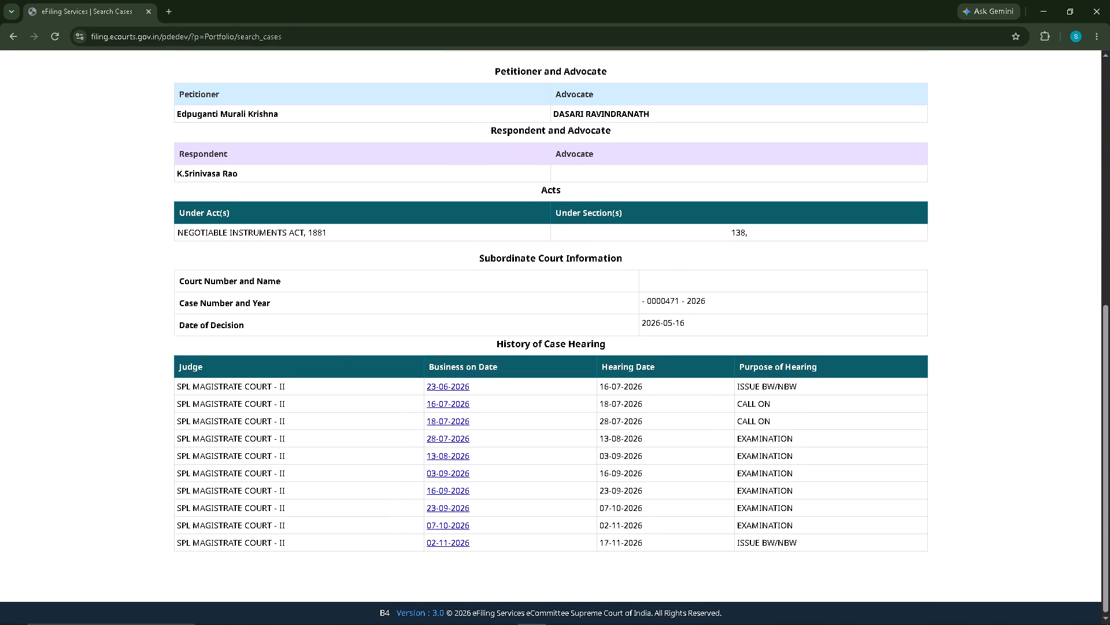
left_click(438, 538)
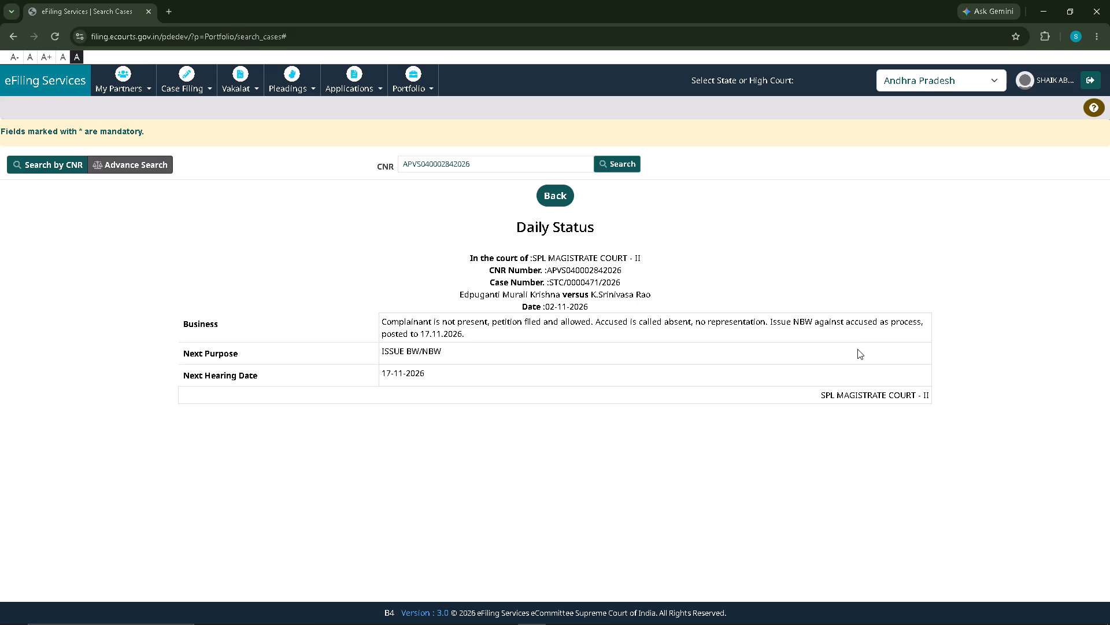
left_click(554, 195)
scroll(560, 284, "down", 7)
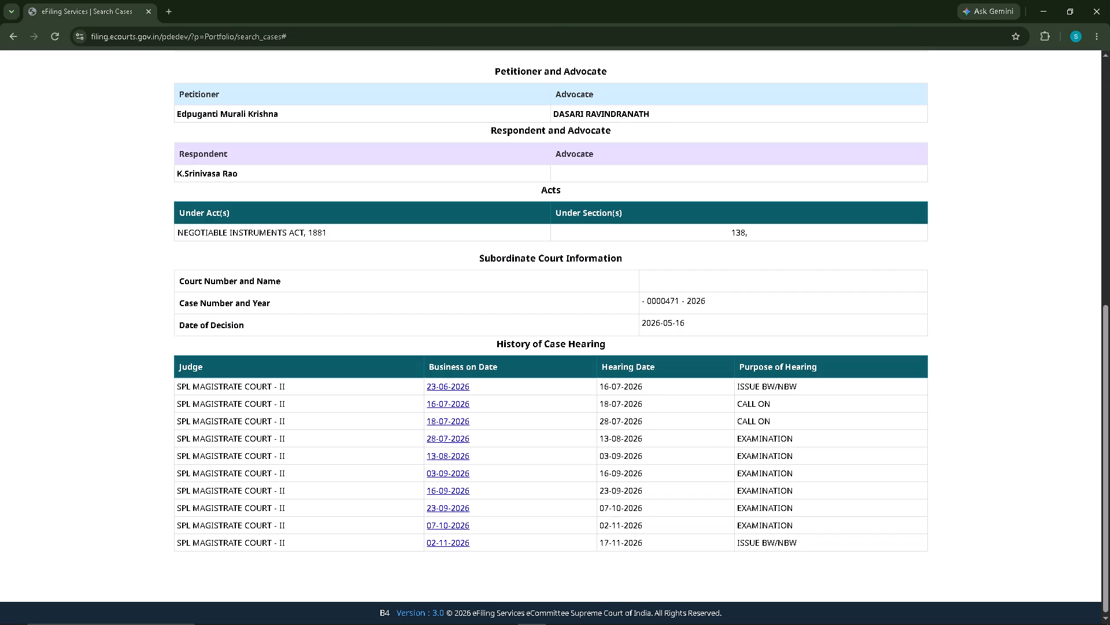
scroll(561, 288, "down", 3)
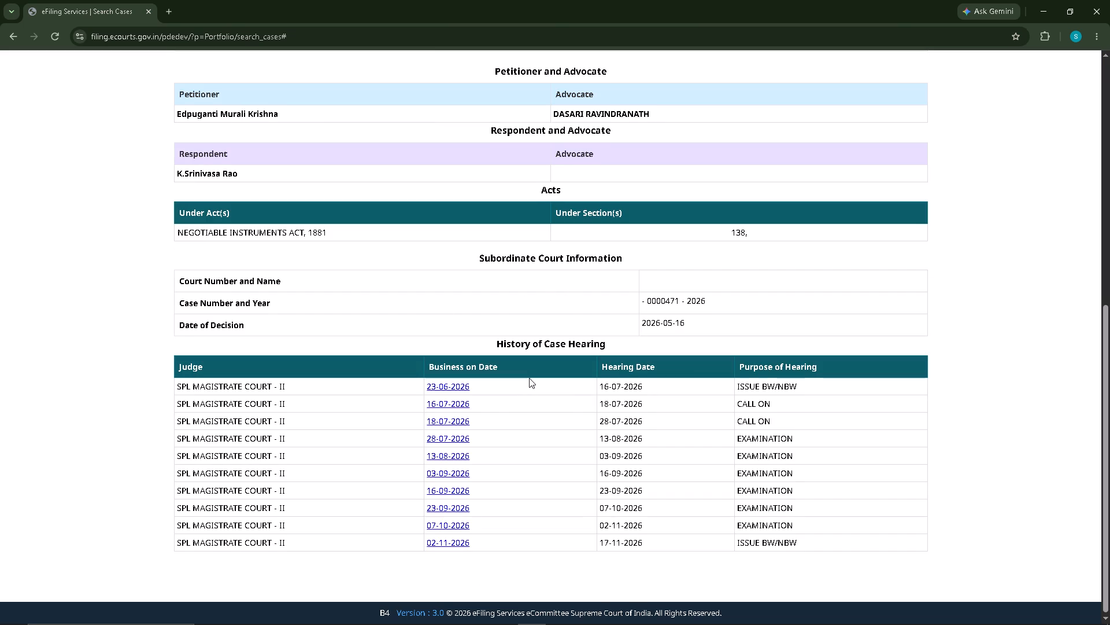
left_click(448, 541)
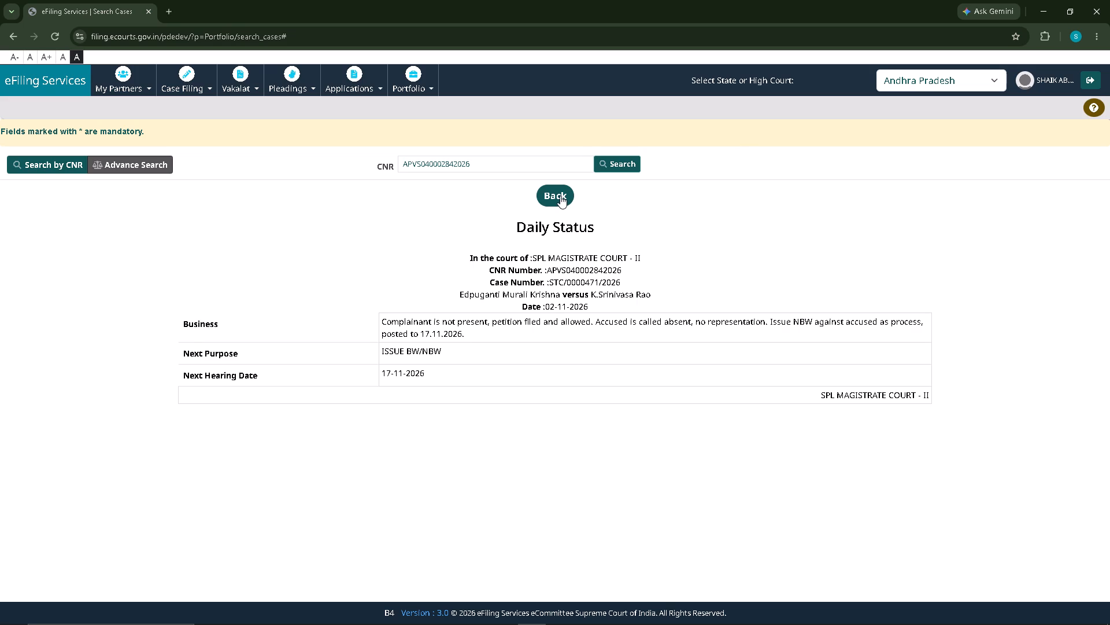
left_click(560, 196)
scroll(718, 308, "down", 3)
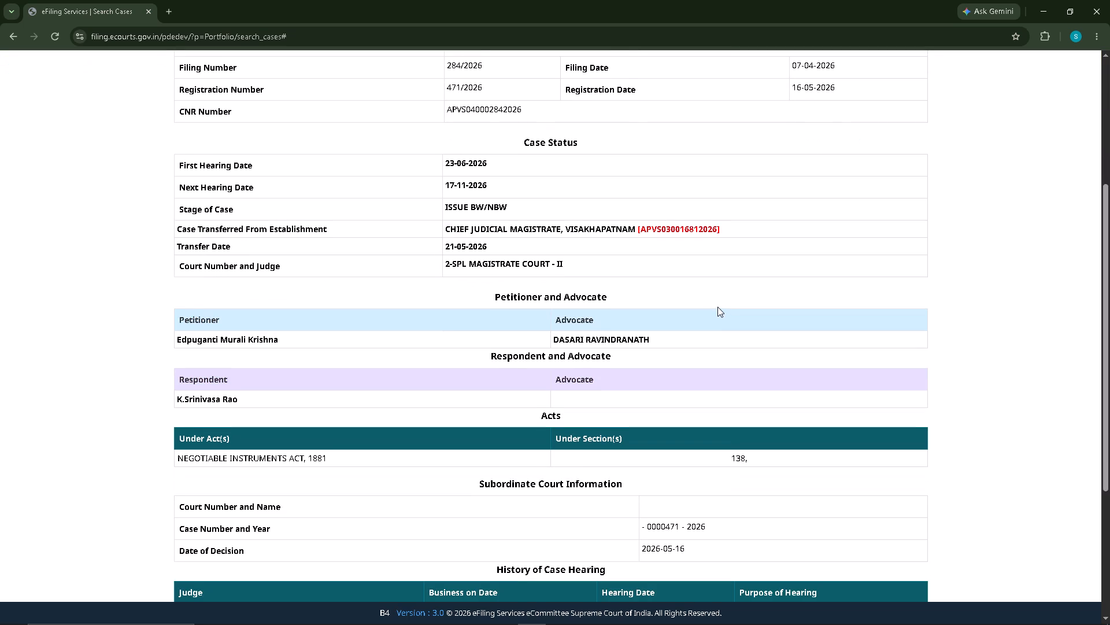
scroll(717, 306, "down", 9)
scroll(716, 306, "up", 9)
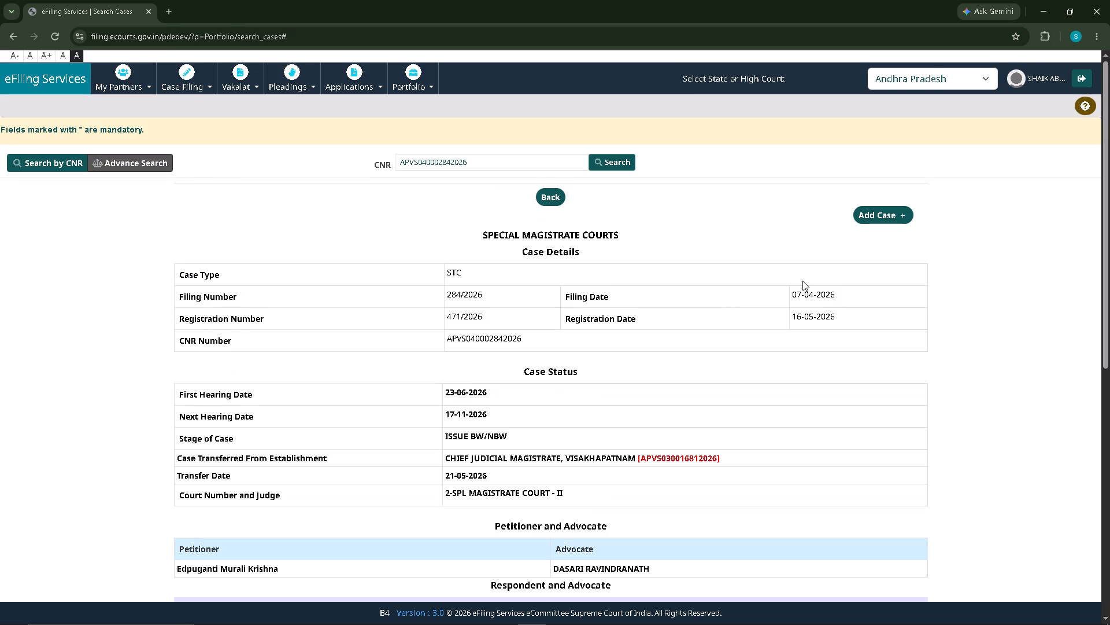
left_click(890, 212)
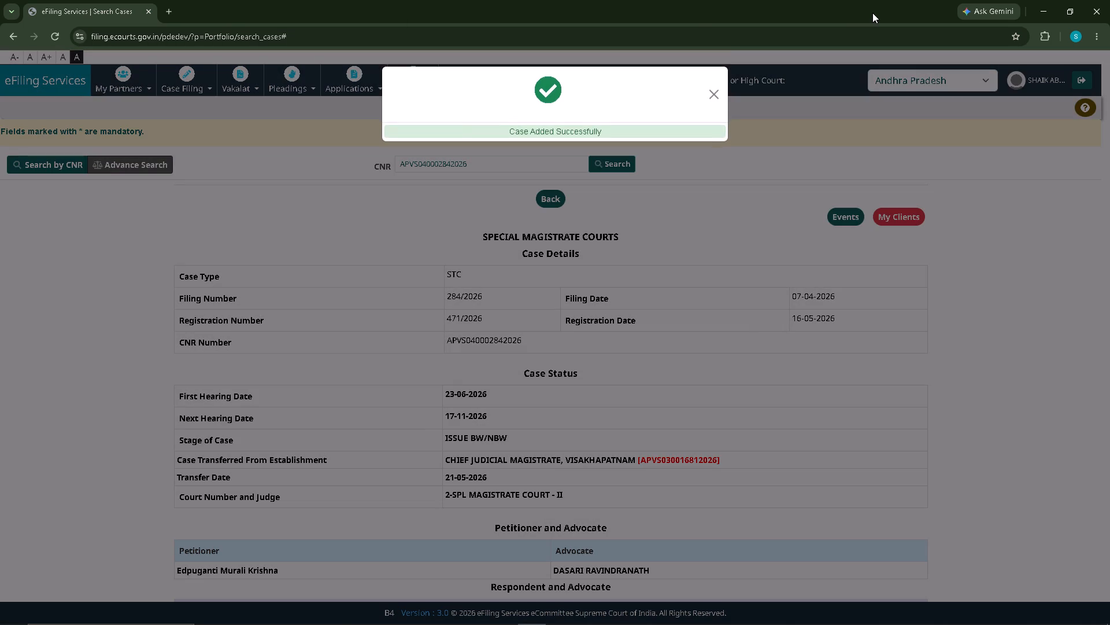
left_click(713, 93)
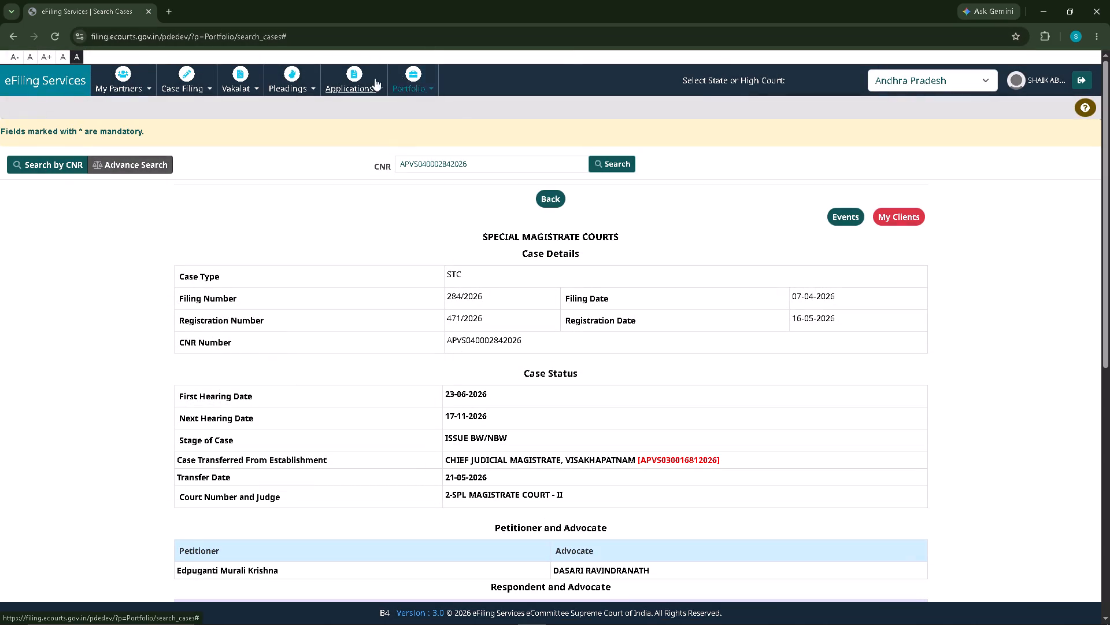
left_click(364, 80)
left_click(398, 109)
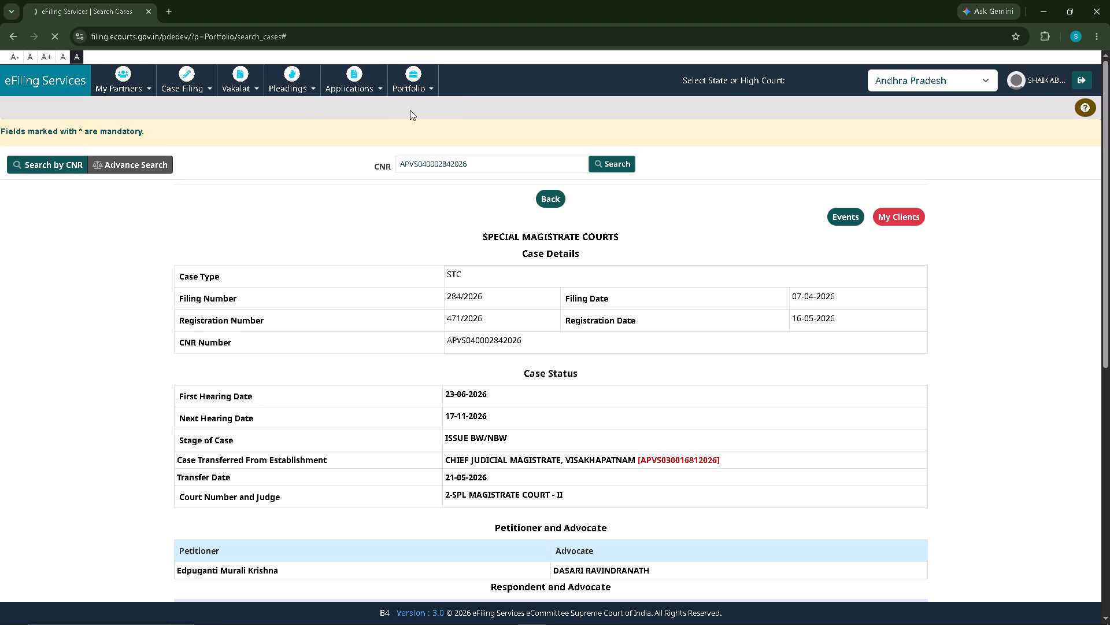
left_click_drag(479, 168, 452, 166)
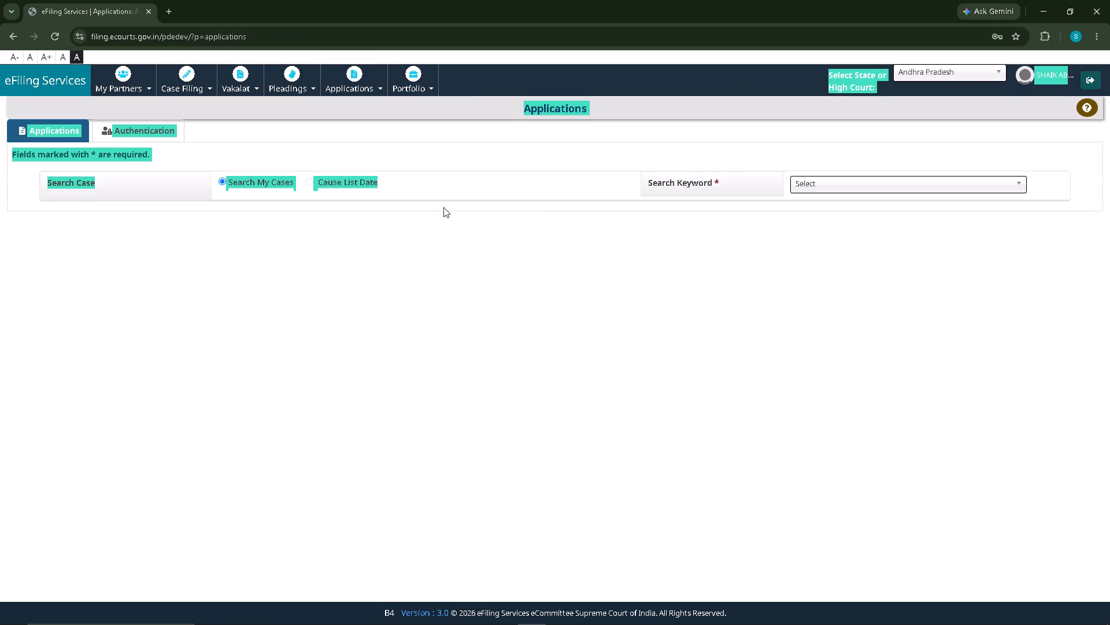
left_click(417, 227)
left_click(815, 187)
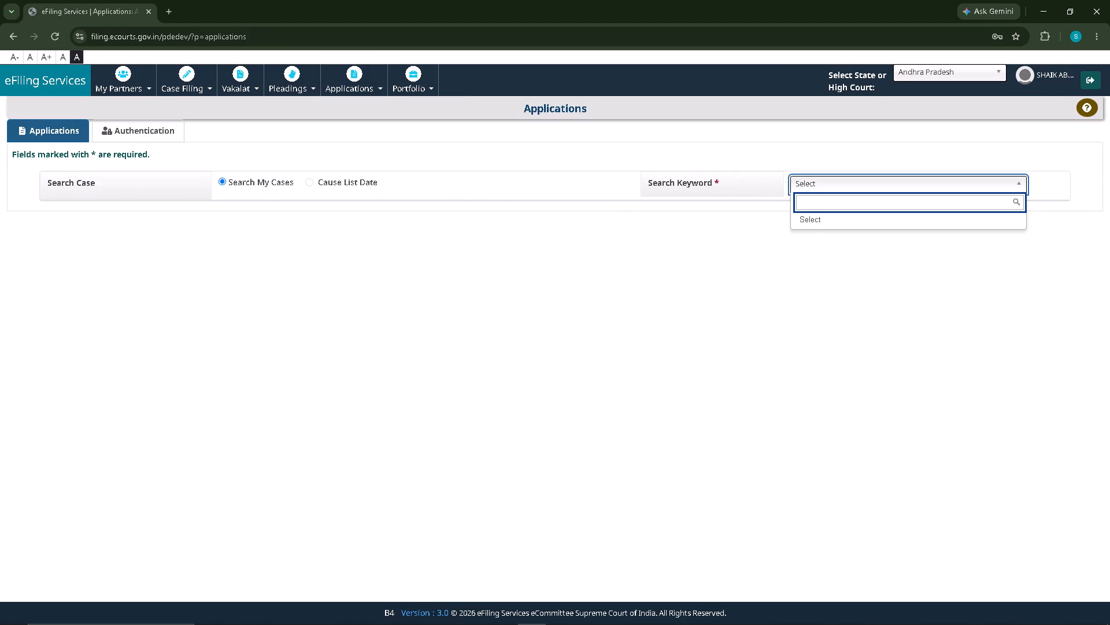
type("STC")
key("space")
left_click(829, 239)
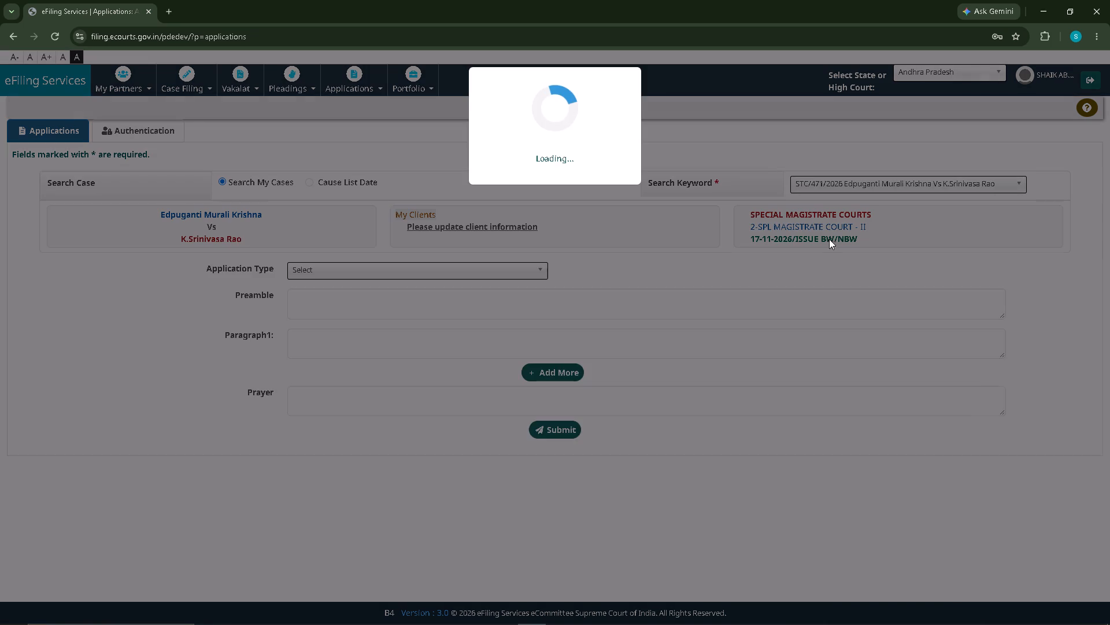
Examine the available application types for the selected case.
left_click(375, 269)
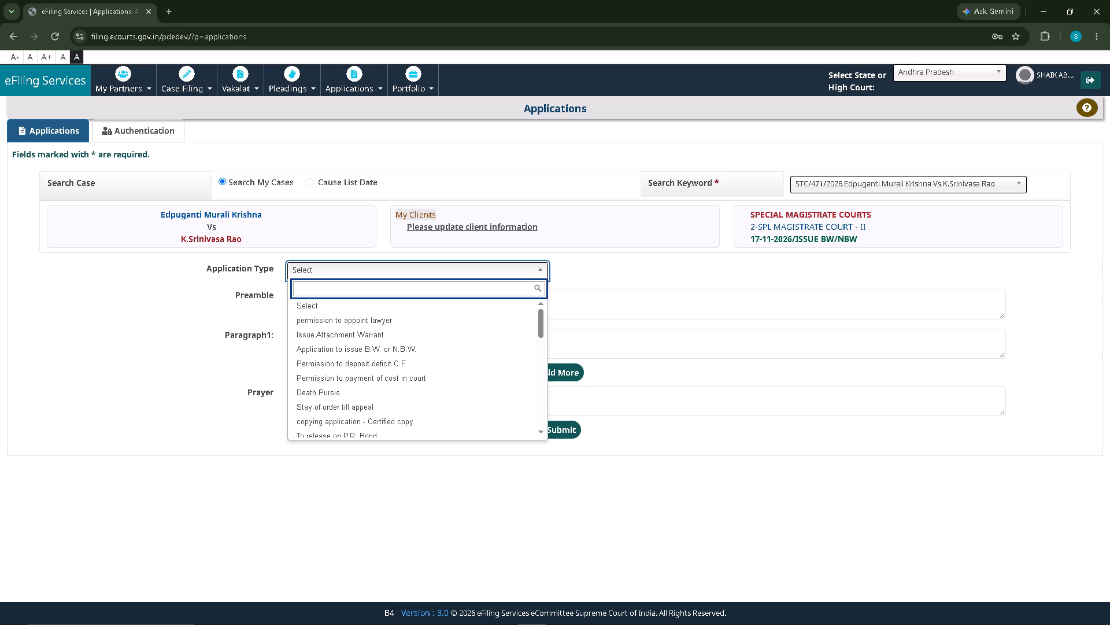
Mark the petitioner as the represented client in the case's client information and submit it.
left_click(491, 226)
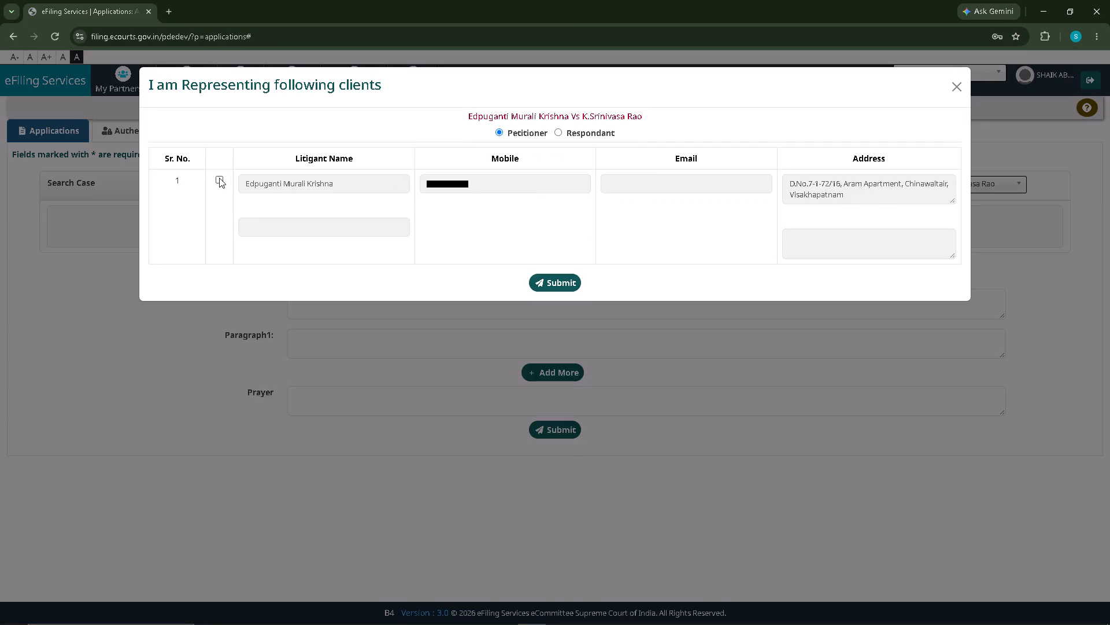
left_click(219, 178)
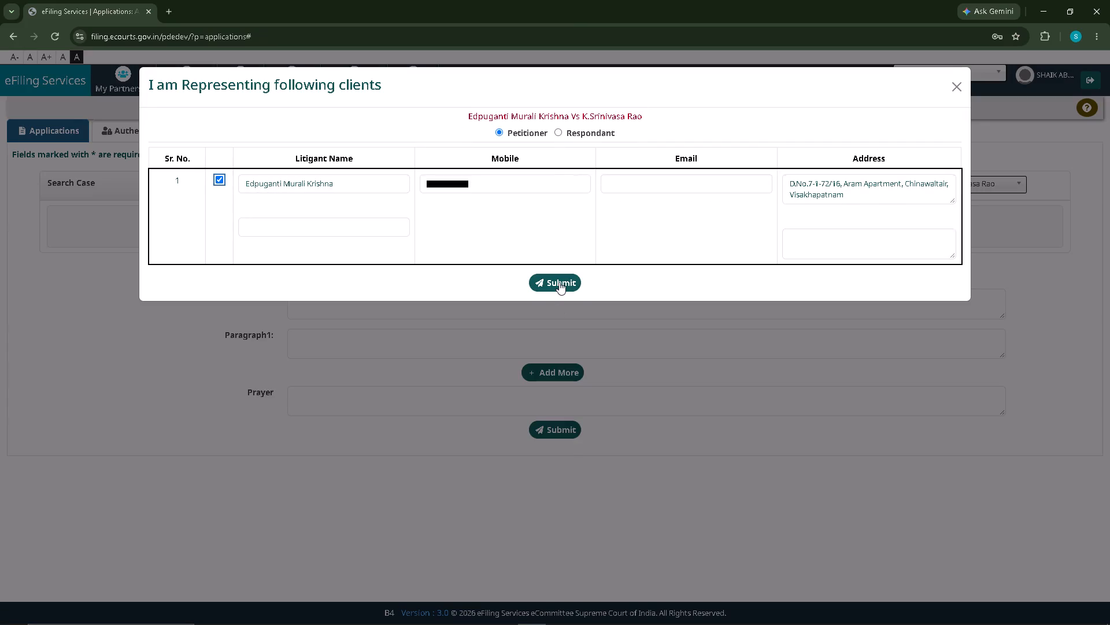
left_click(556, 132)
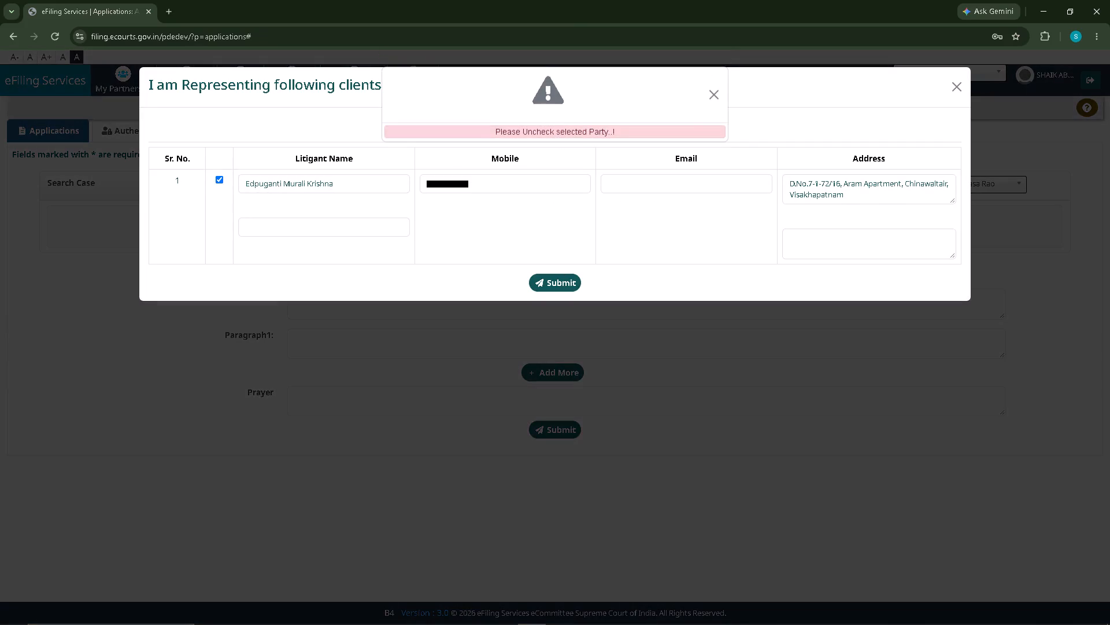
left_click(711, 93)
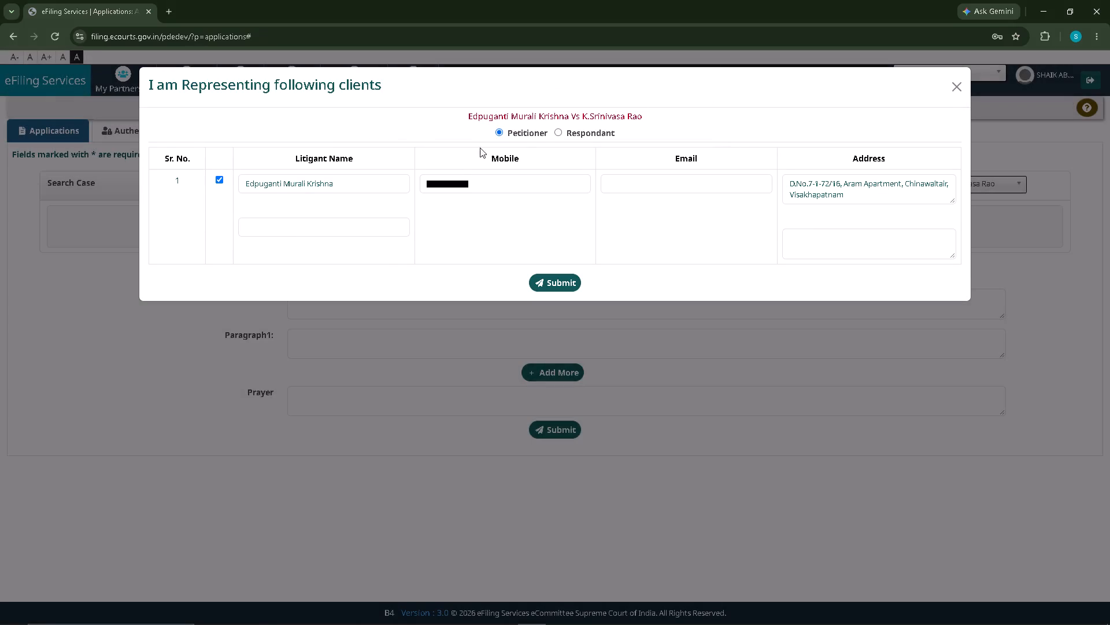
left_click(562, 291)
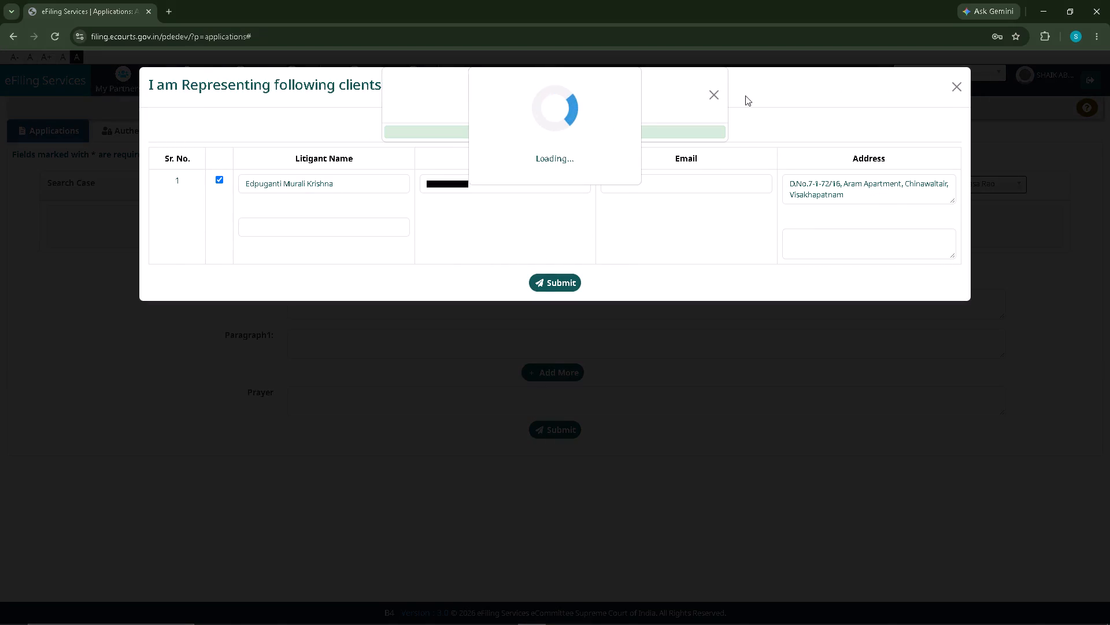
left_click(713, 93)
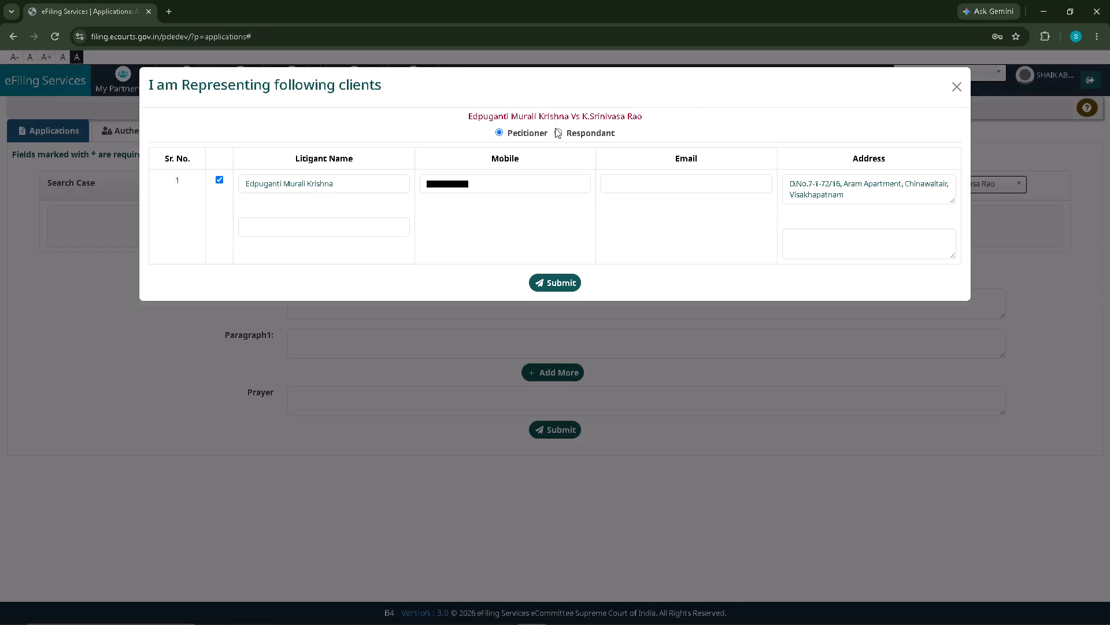
Deselect the petitioner, mark the respondent as the represented client instead, and submit the client information.
left_click(557, 131)
left_click(717, 97)
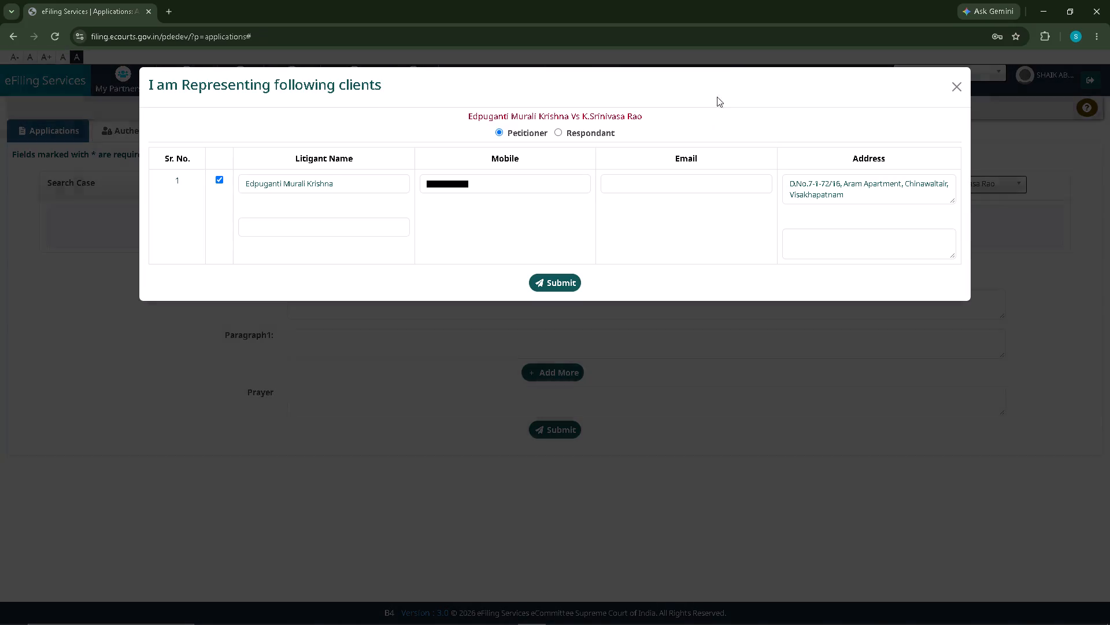
left_click(221, 178)
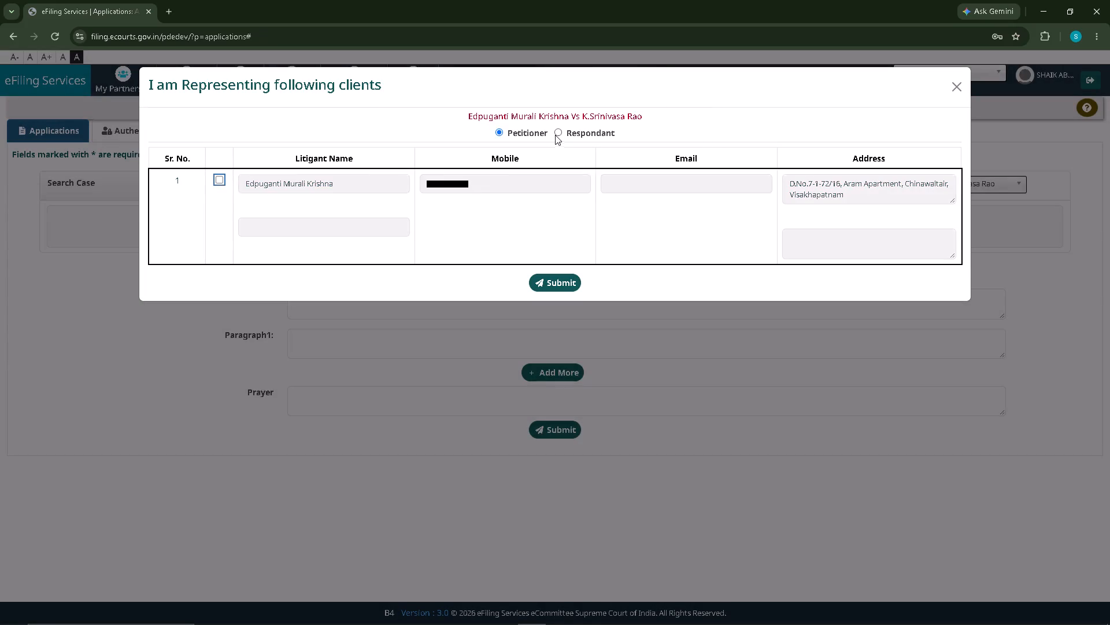
left_click(557, 133)
left_click(219, 179)
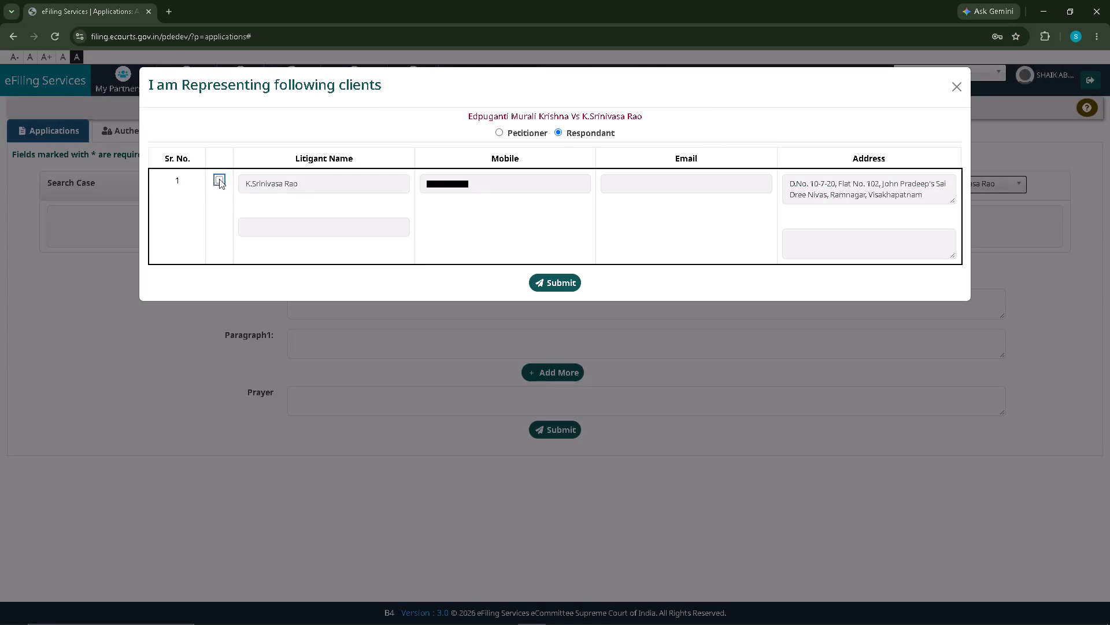
left_click(557, 282)
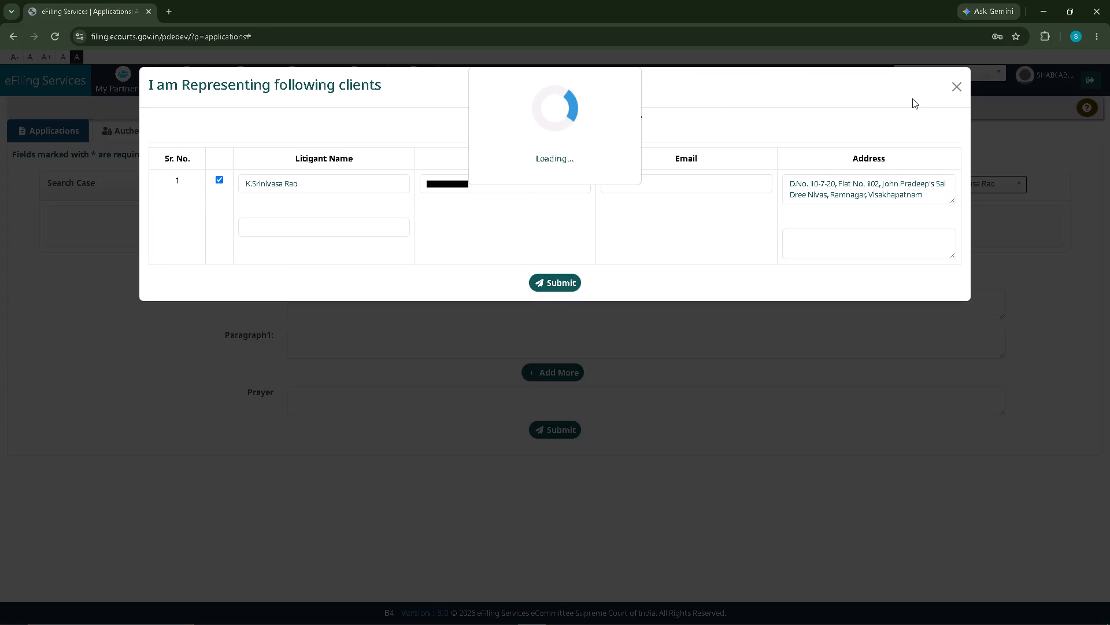
left_click(957, 84)
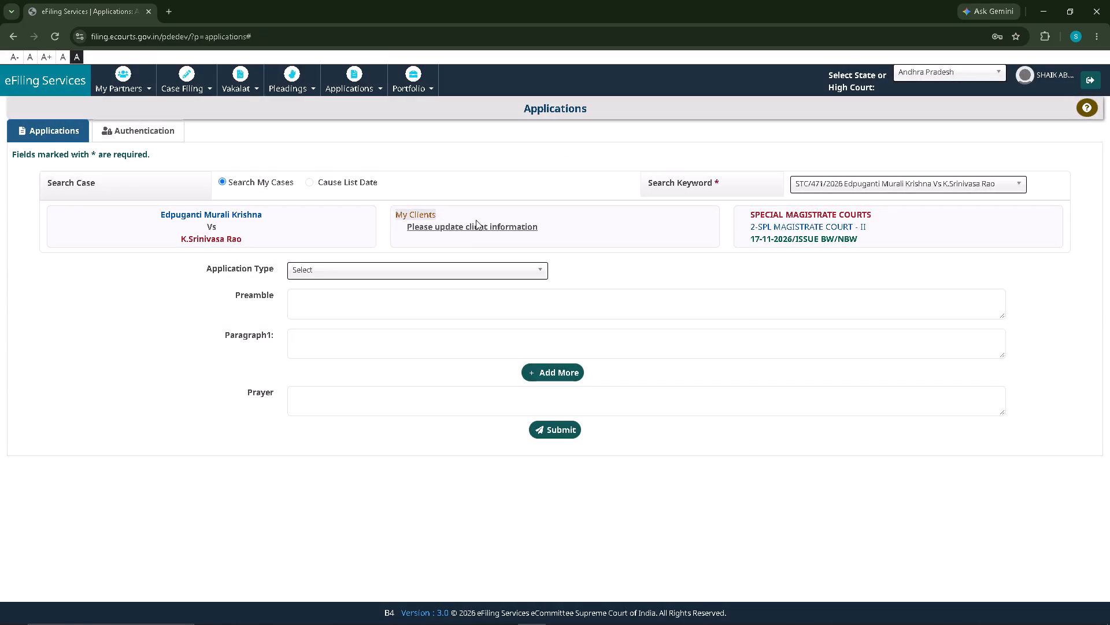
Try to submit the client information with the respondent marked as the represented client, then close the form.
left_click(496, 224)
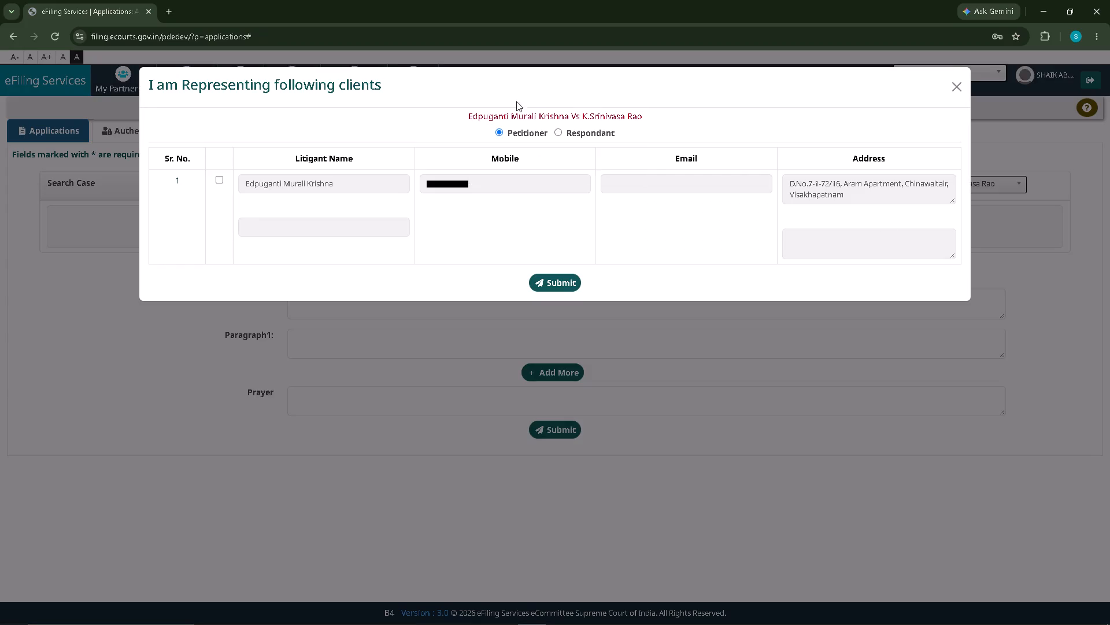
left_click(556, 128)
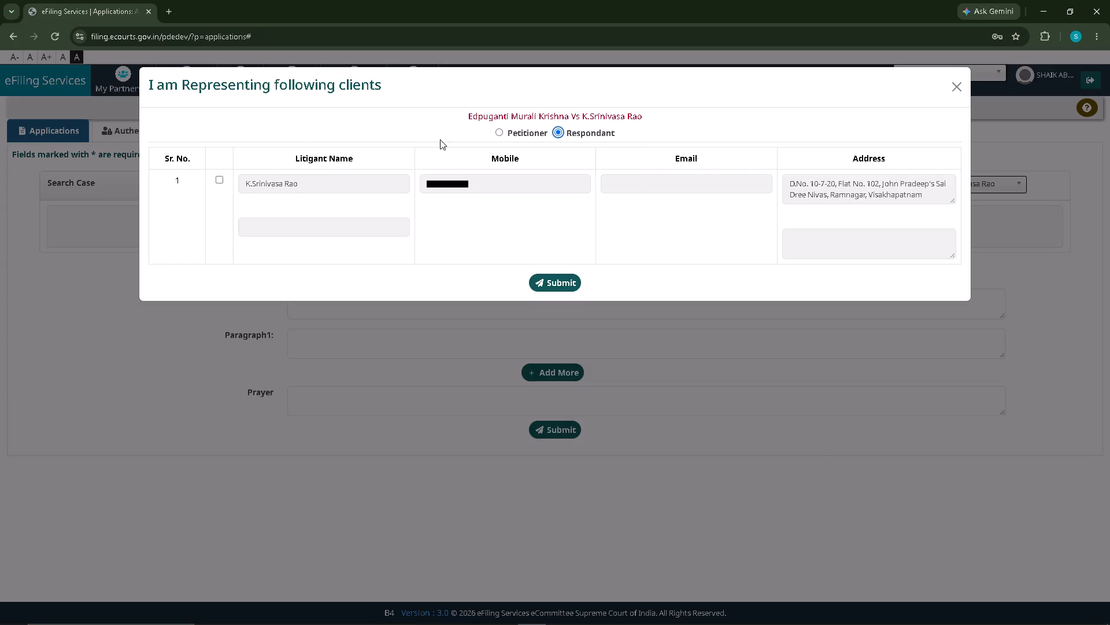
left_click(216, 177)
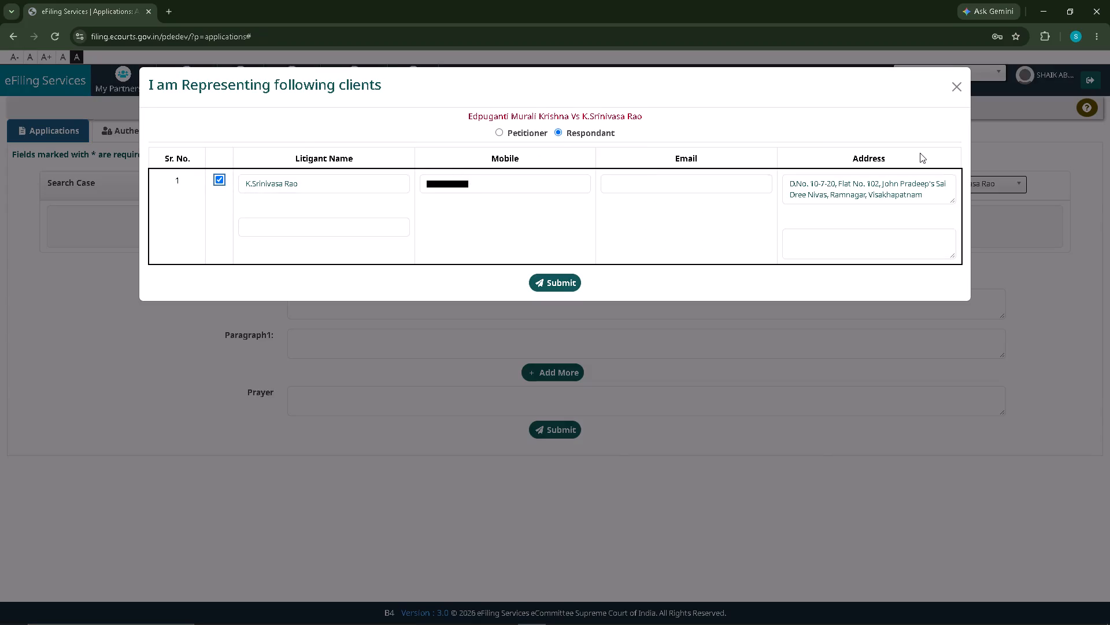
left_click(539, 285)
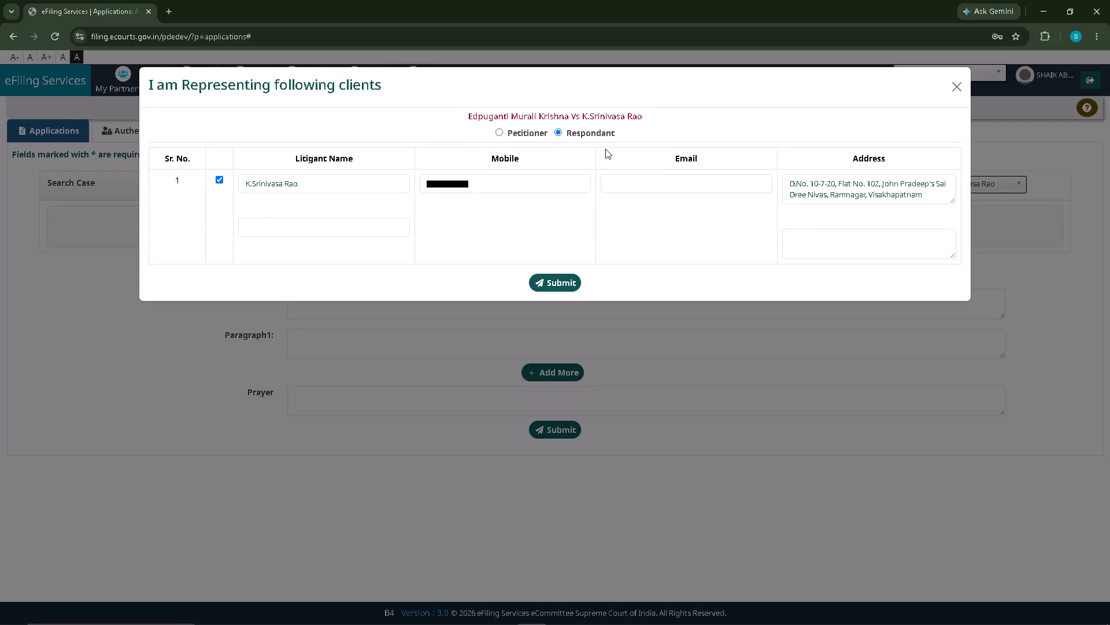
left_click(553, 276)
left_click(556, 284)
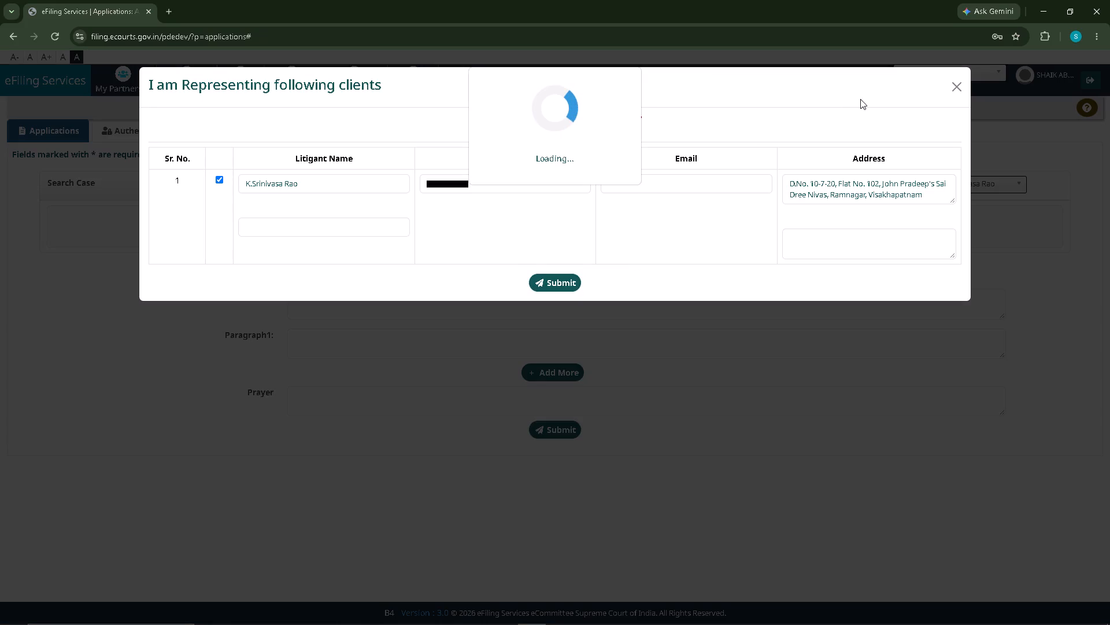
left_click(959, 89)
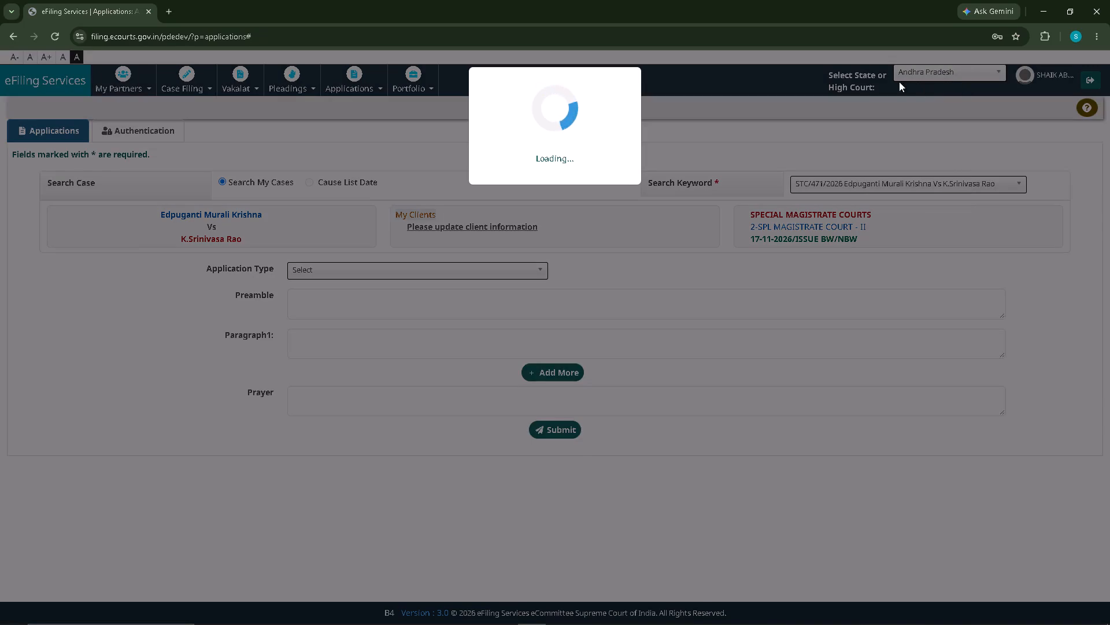
left_click(54, 38)
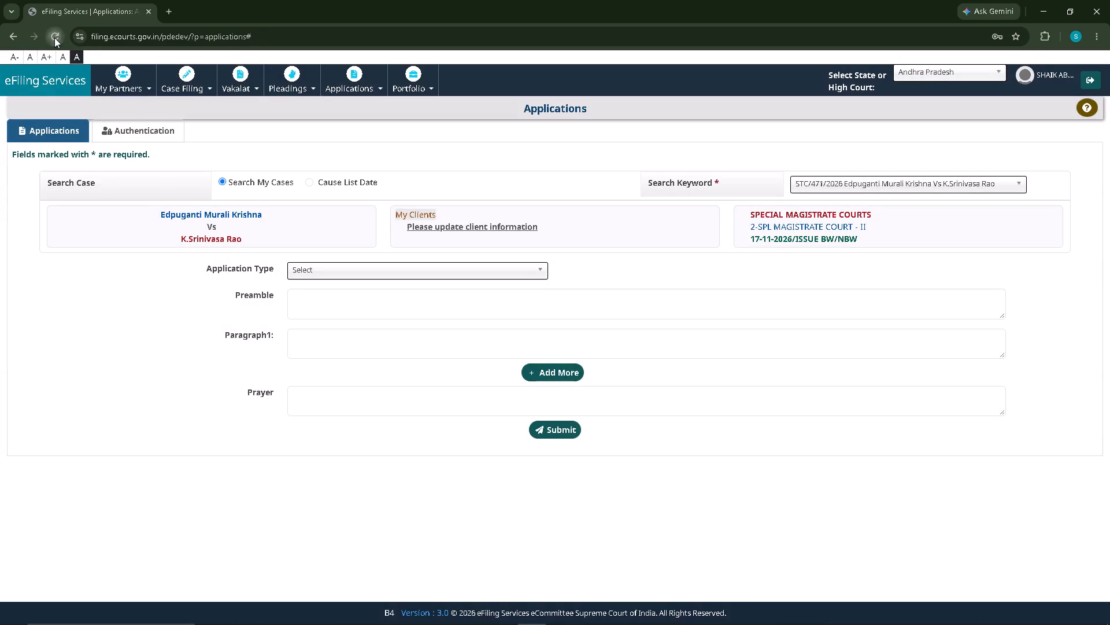
left_click(862, 186)
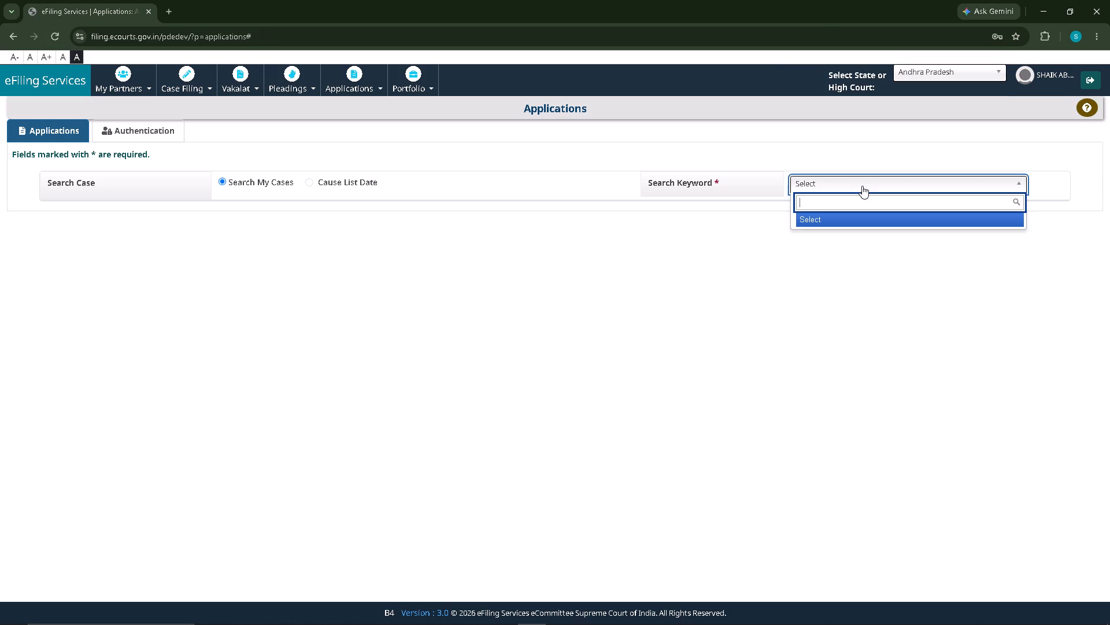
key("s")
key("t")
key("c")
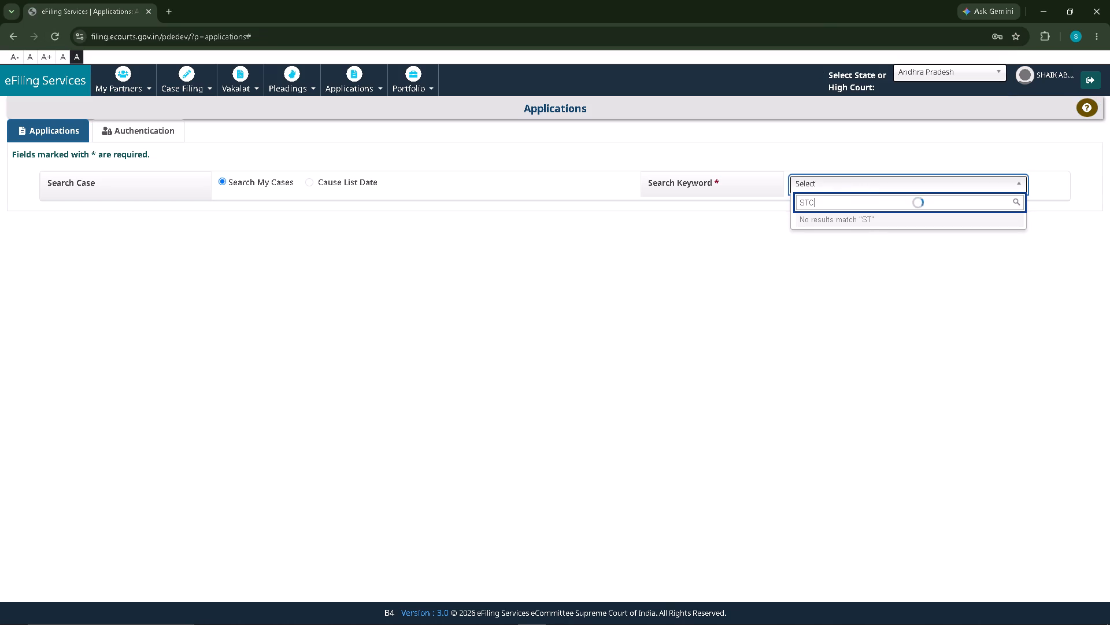
left_click(864, 234)
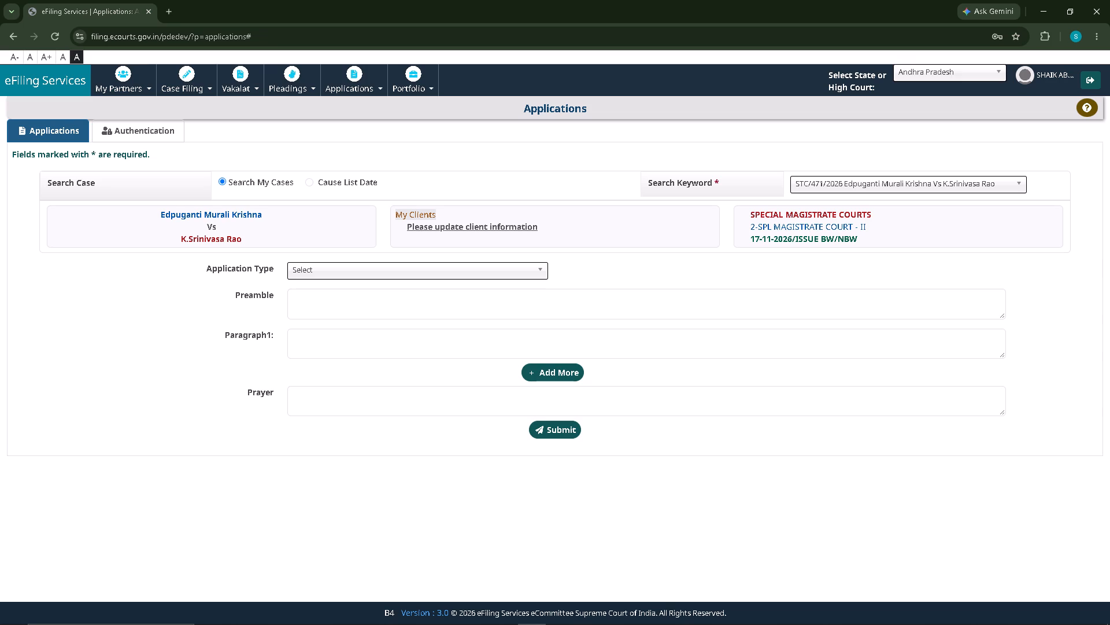
Search the application types for NB, RECA and RE CA, clearing the search text after each attempt.
left_click(434, 277)
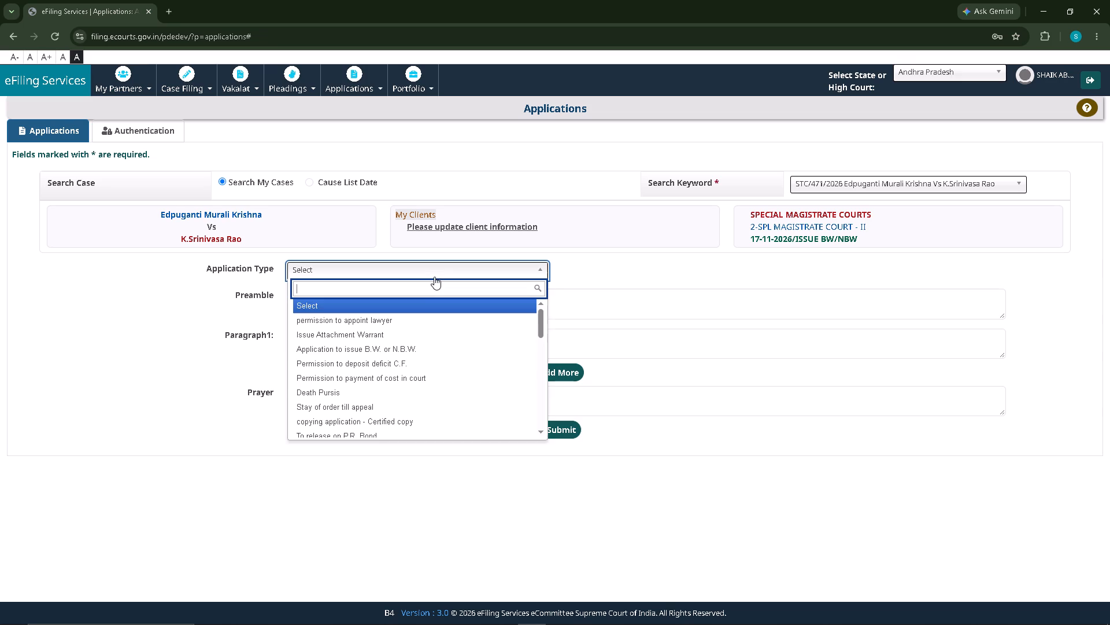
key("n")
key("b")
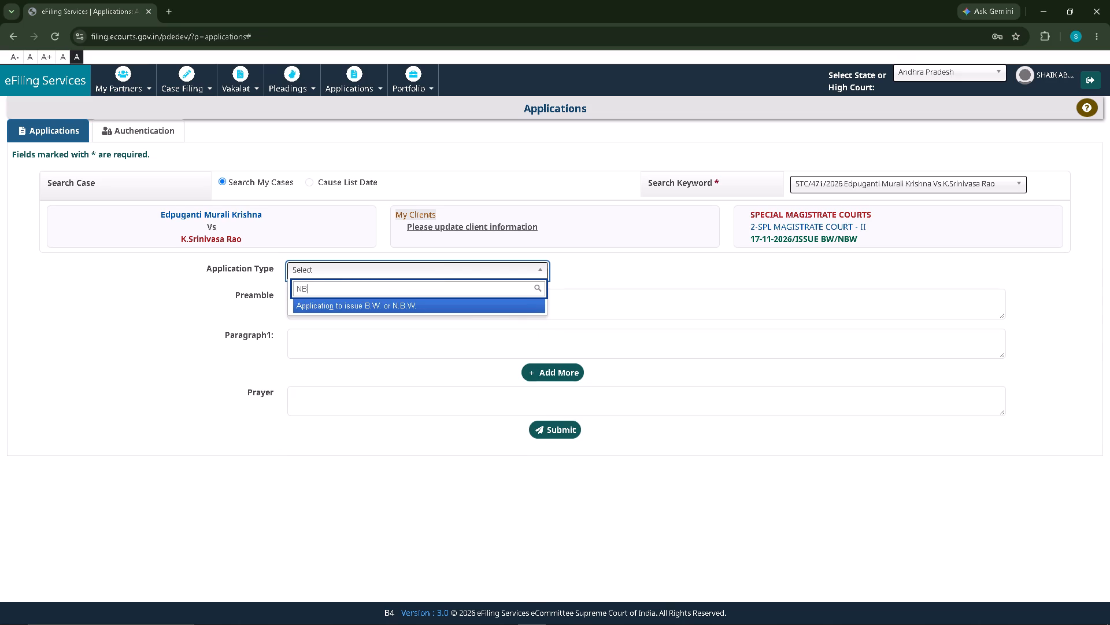
key("BackSpace")
key("BackSpace")
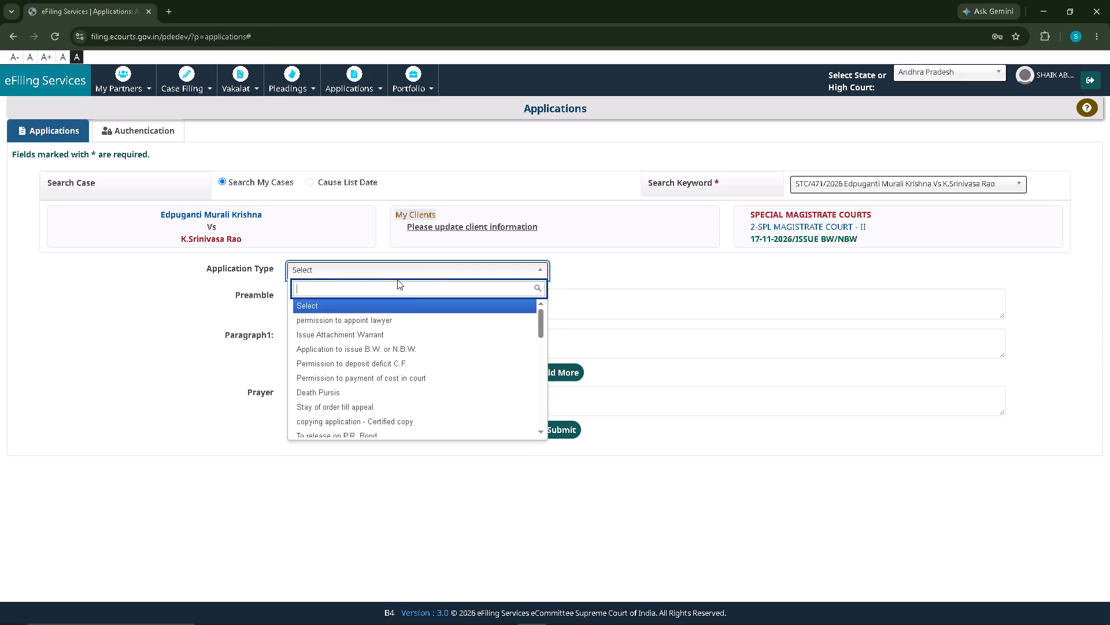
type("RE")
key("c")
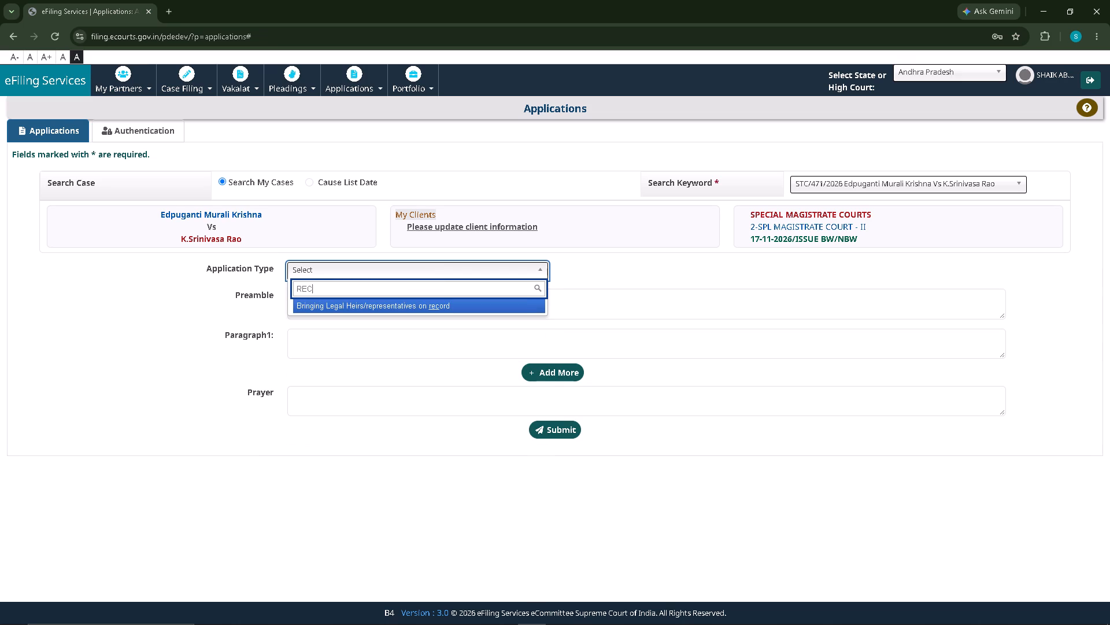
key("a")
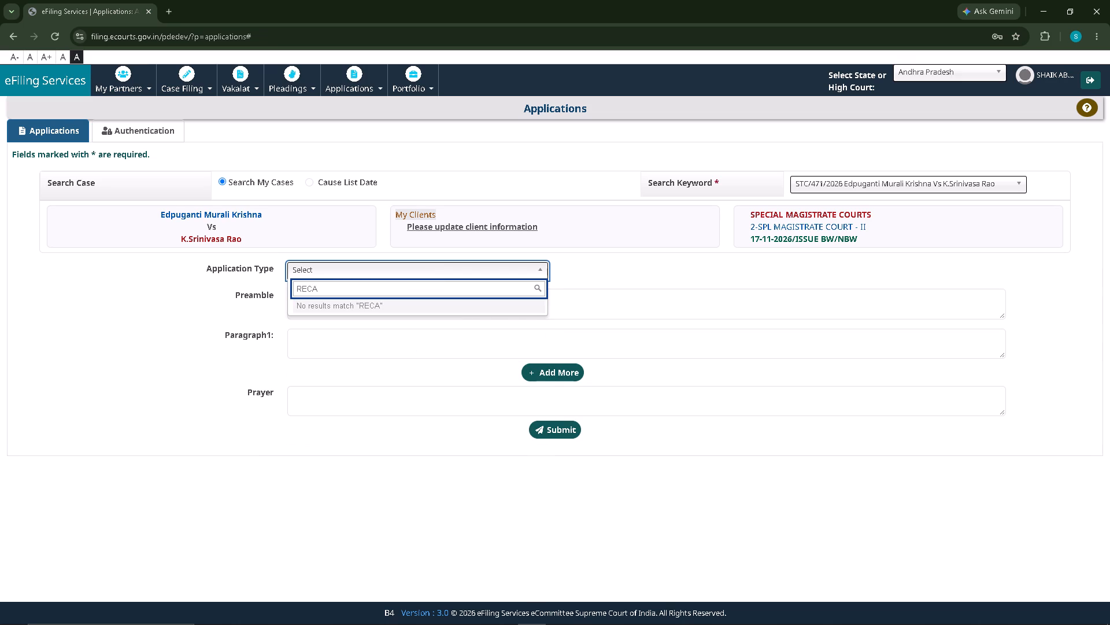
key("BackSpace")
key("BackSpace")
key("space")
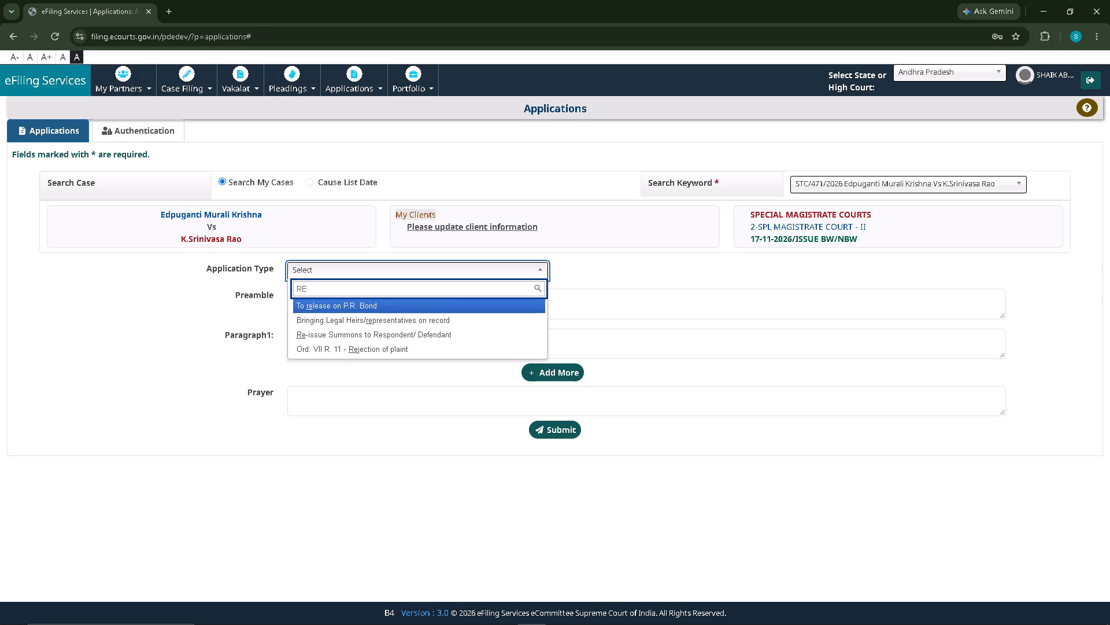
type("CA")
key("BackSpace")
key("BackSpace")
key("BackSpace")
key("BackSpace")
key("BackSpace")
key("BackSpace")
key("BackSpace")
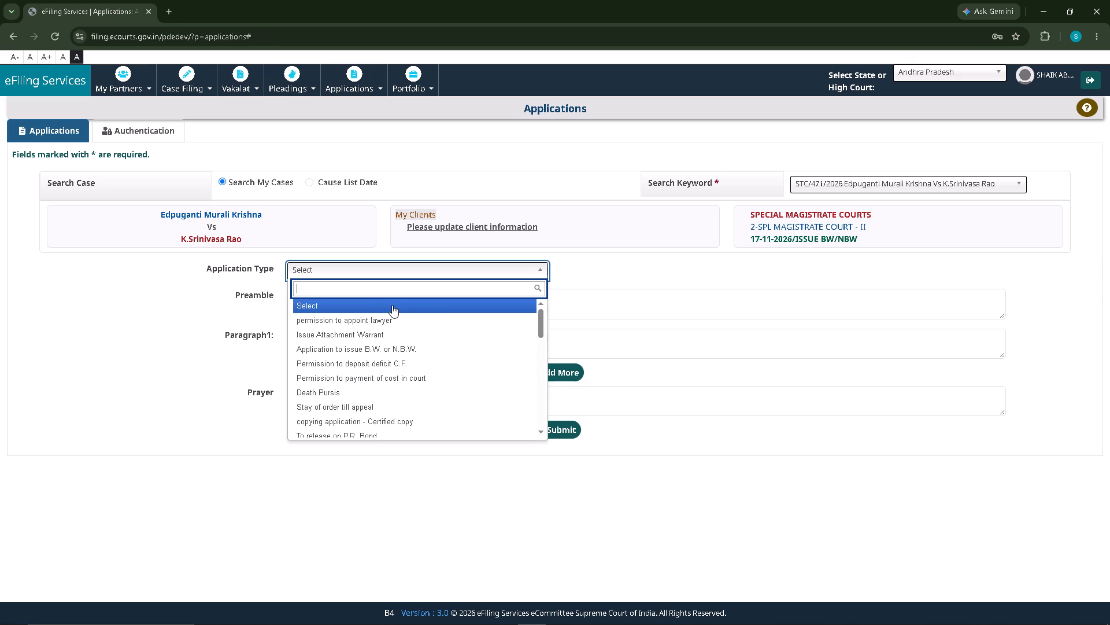
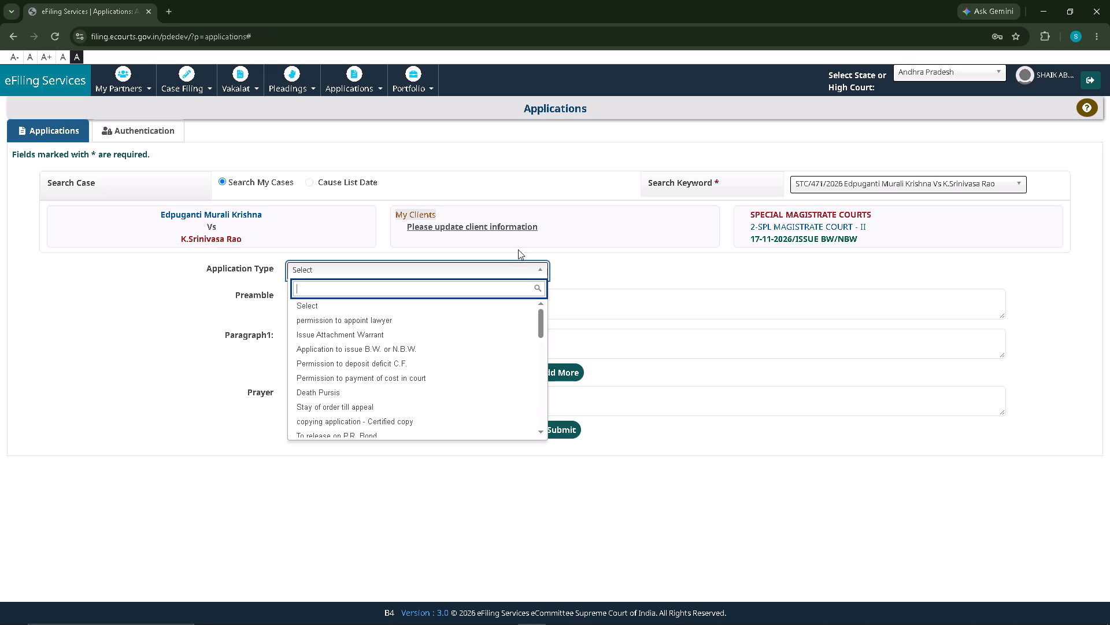
Search the application types for WA and CA, clearing the search text after each attempt.
key("w")
key("a")
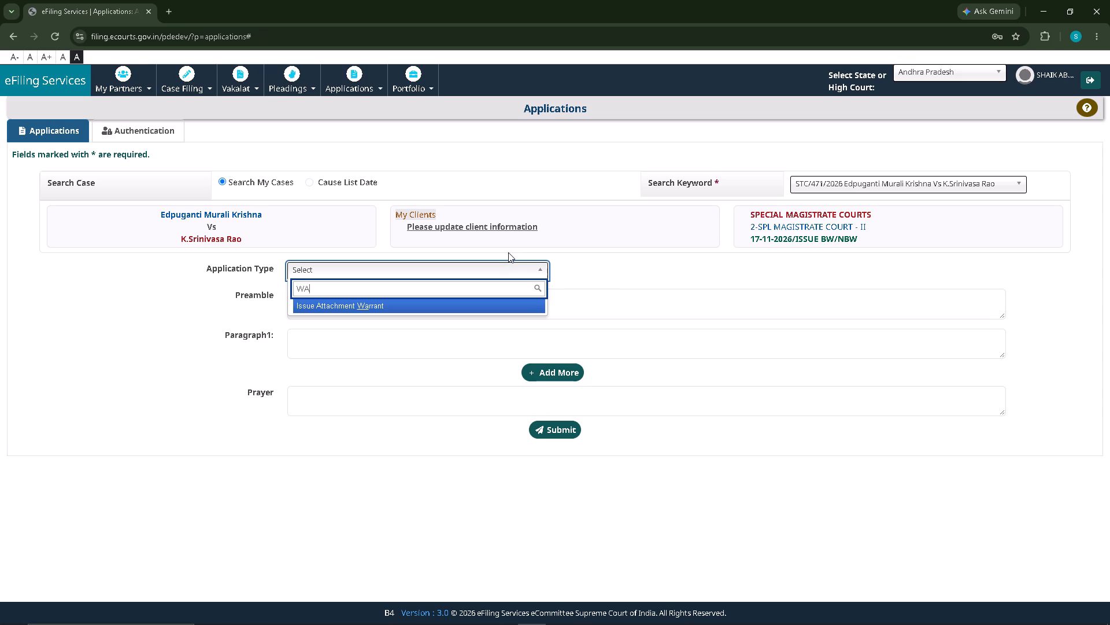
key("BackSpace")
key("BackSpace")
key("BackSpace")
type("CA")
key("BackSpace")
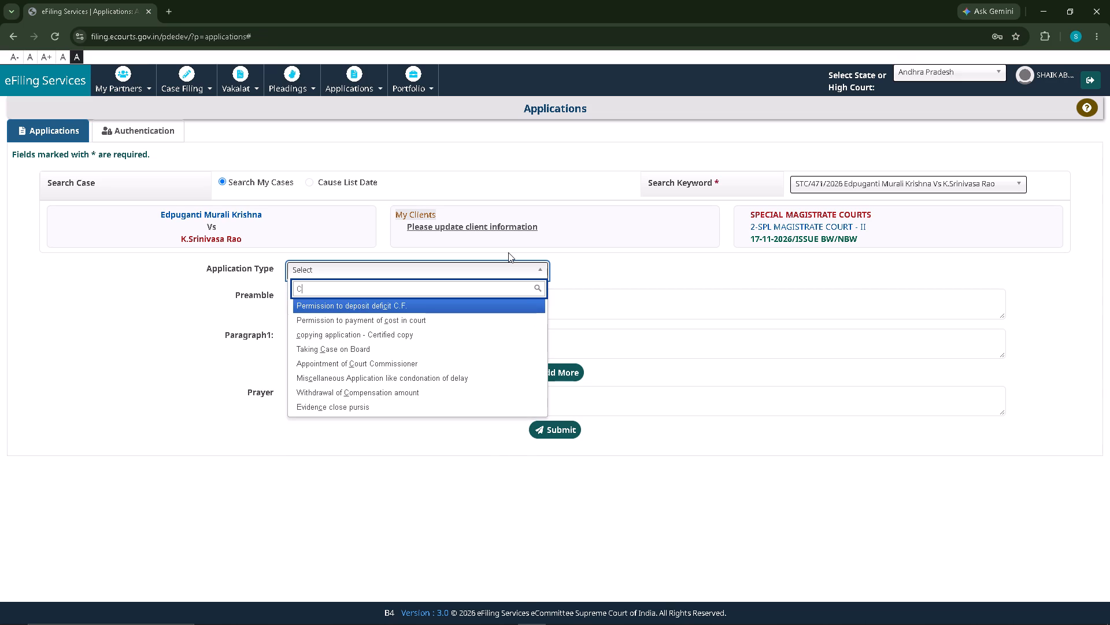
key("BackSpace")
key("BackSpace")
key("BackSpace")
key("BackSpace")
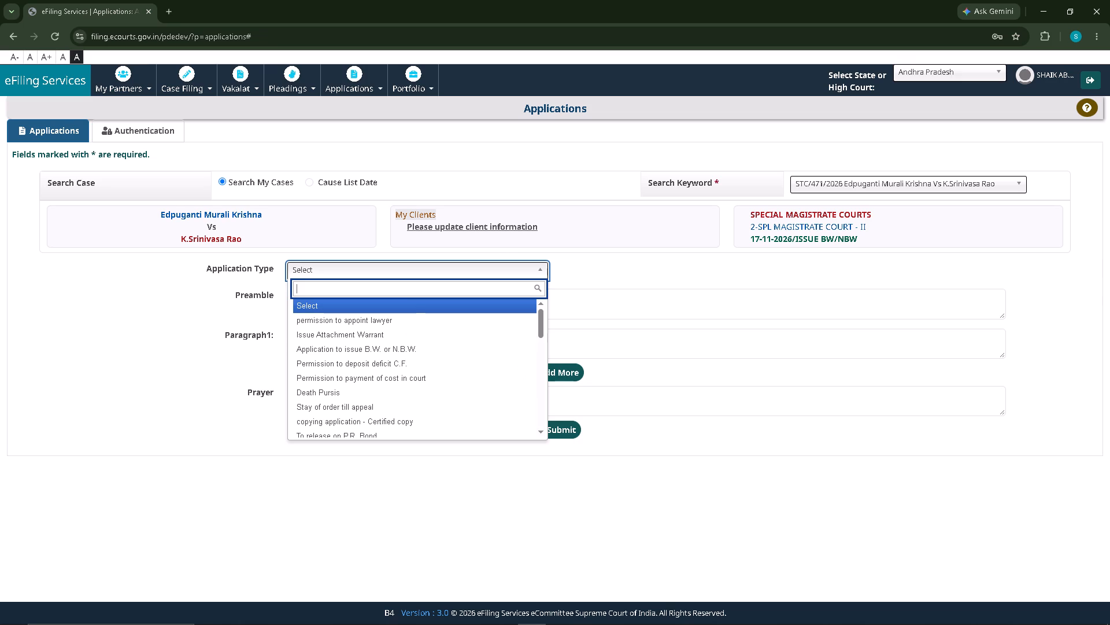
Search the application types for MI and INTER, clearing the search text after each attempt.
type("MI")
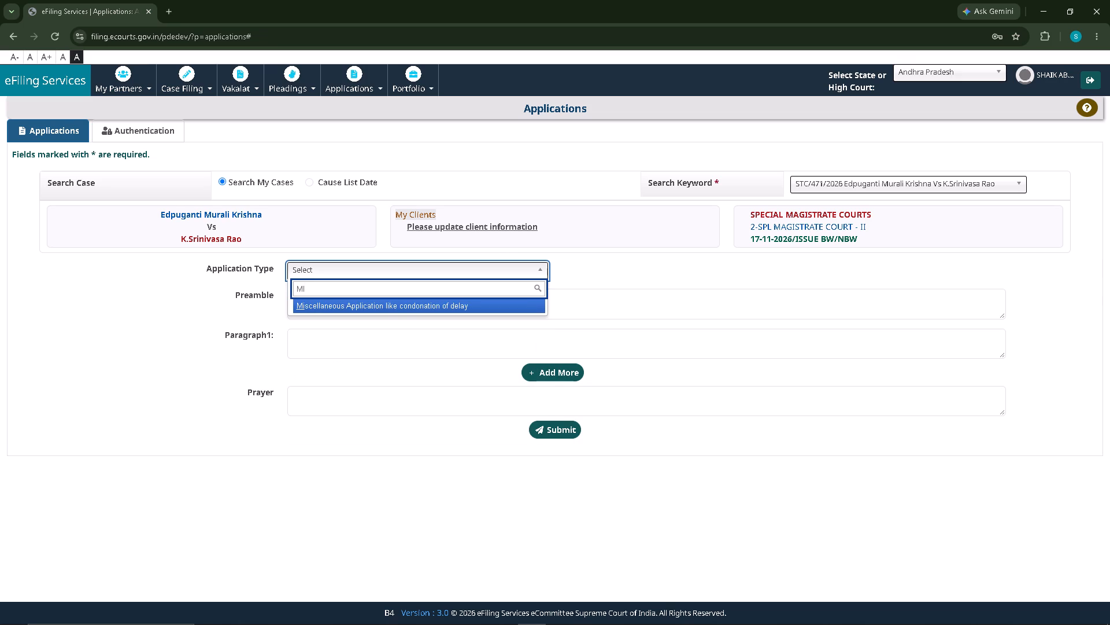
key("BackSpace")
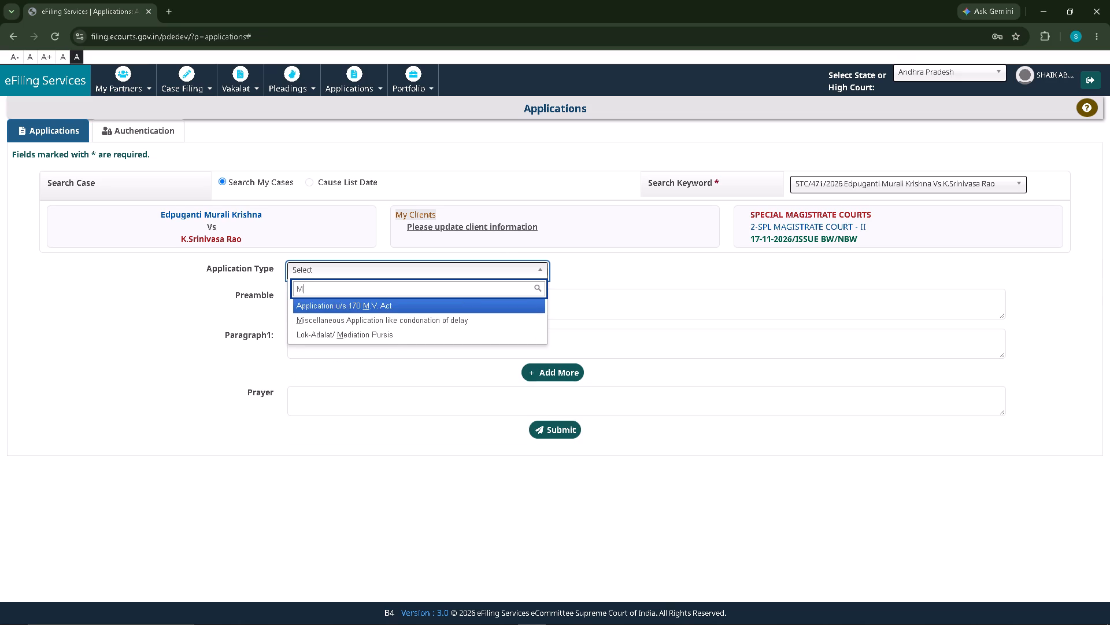
key("BackSpace")
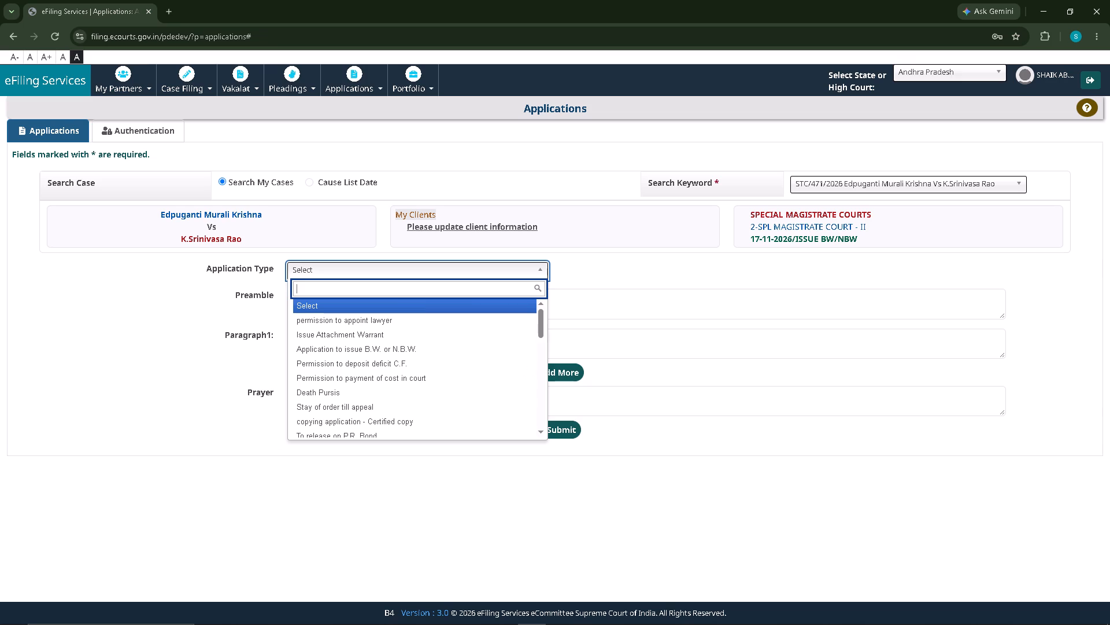
type("INTER")
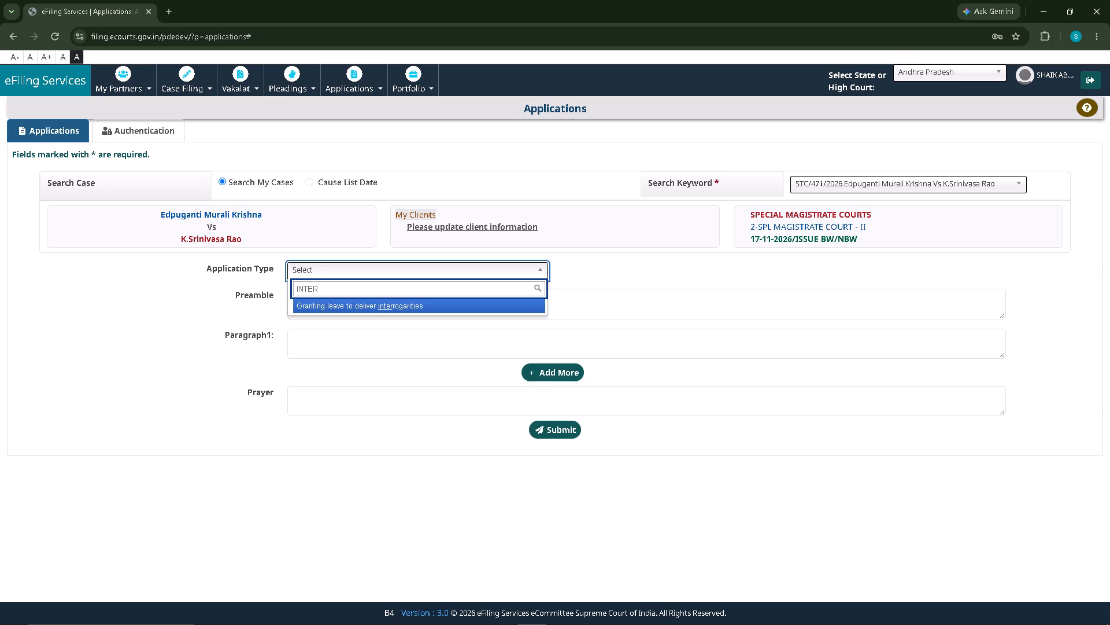
key("BackSpace")
key("BackSpace")
key("BackSpace")
key("BackSpace")
key("BackSpace")
key("BackSpace")
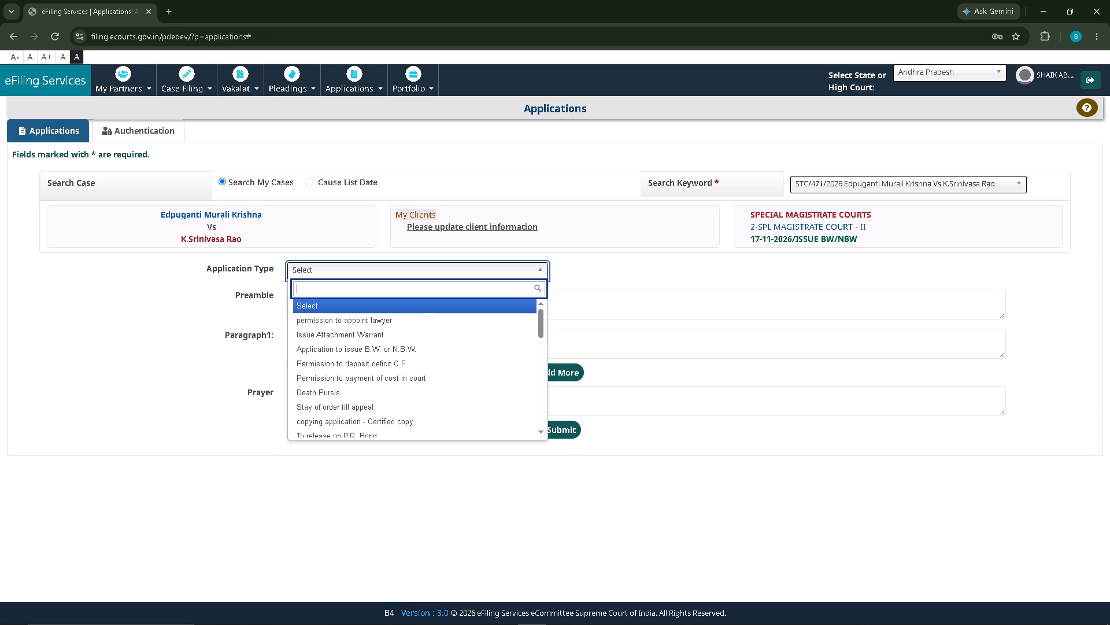
key("BackSpace")
key("BackSpace")
key("BackSpace")
key("BackSpace")
key("BackSpace")
key("BackSpace")
key("BackSpace")
Look through the full list of application types to its end for one that suits the application.
scroll(516, 264, "down", 1)
scroll(484, 368, "down", 1)
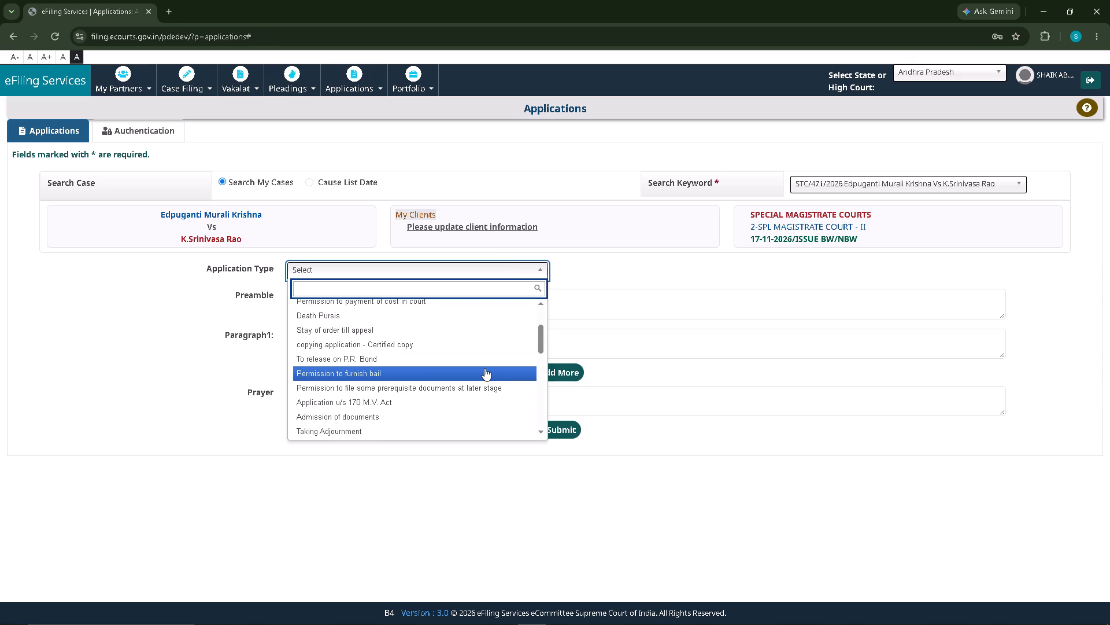
scroll(484, 368, "down", 2)
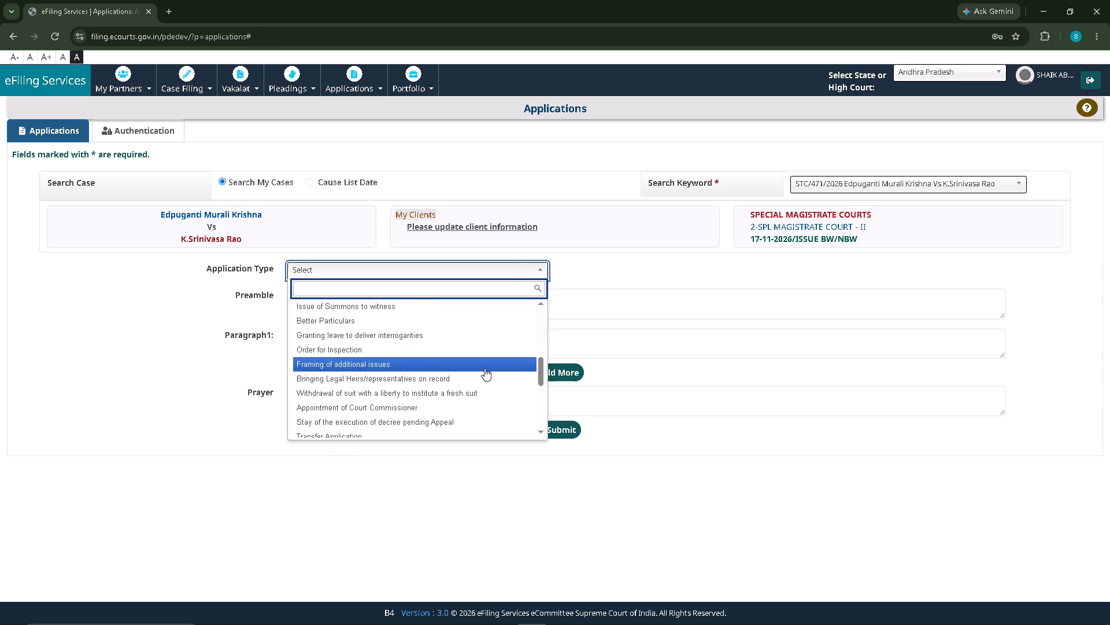
scroll(484, 366, "up", 13)
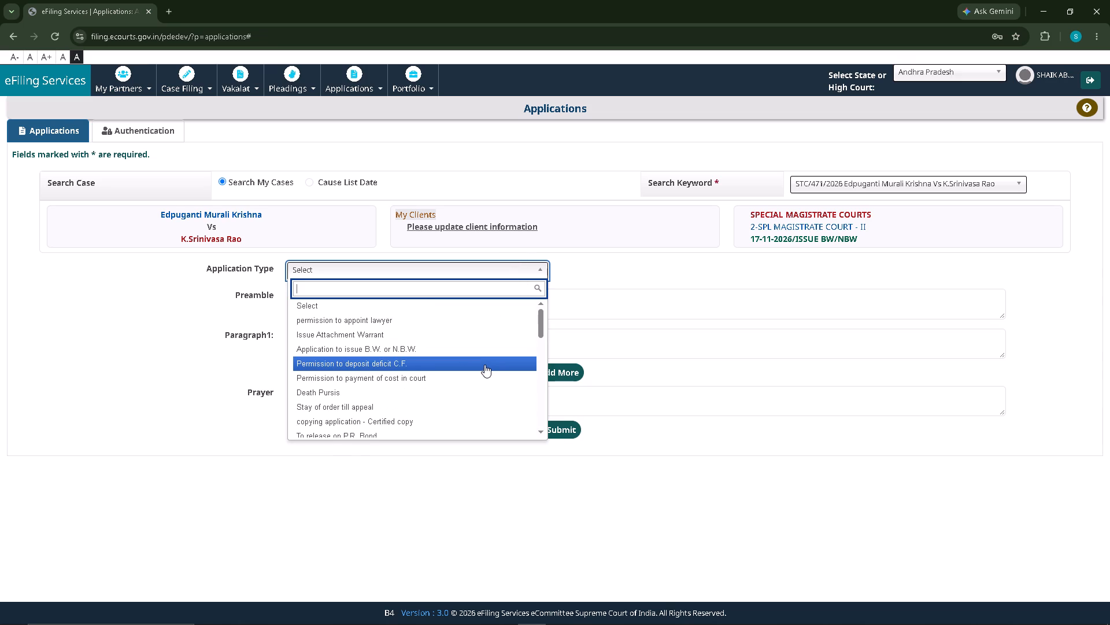
scroll(484, 365, "down", 2)
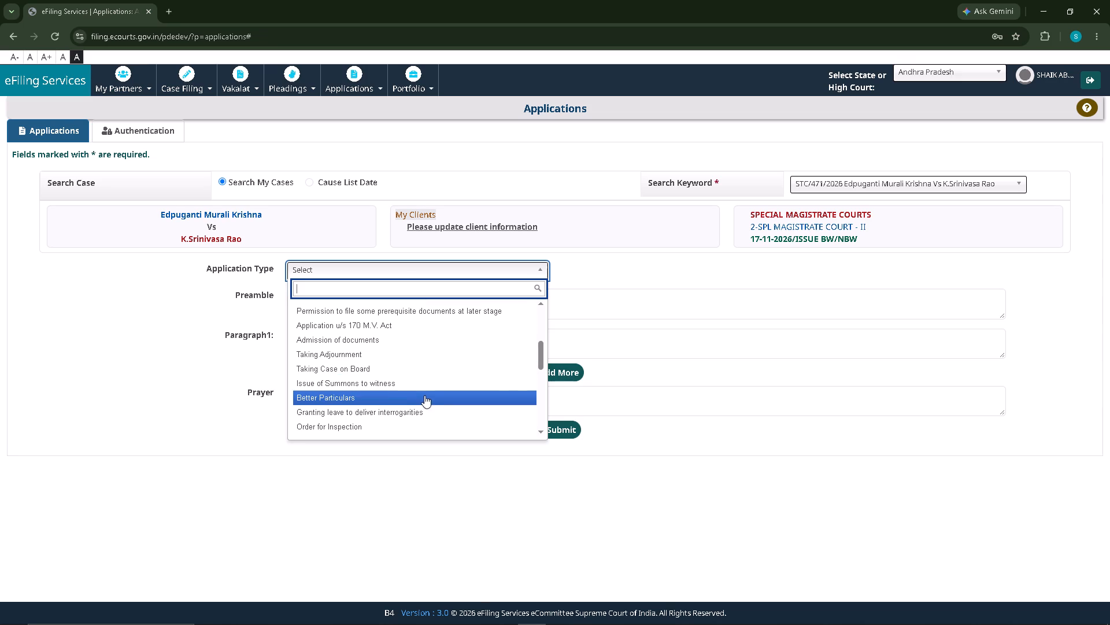
scroll(386, 404, "up", 5)
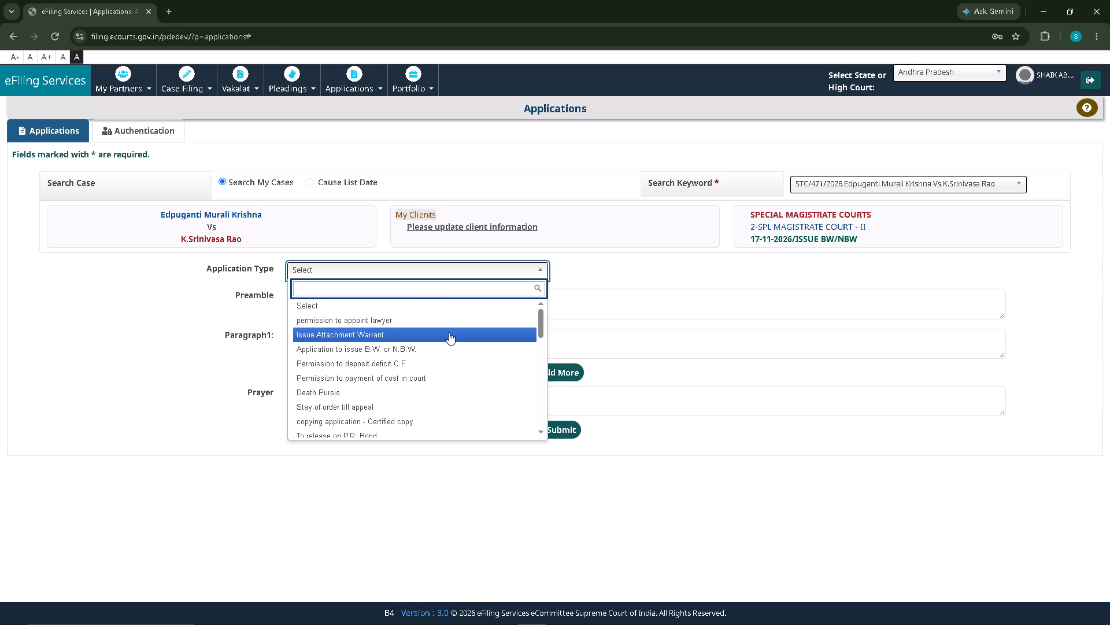
scroll(428, 385, "down", 2)
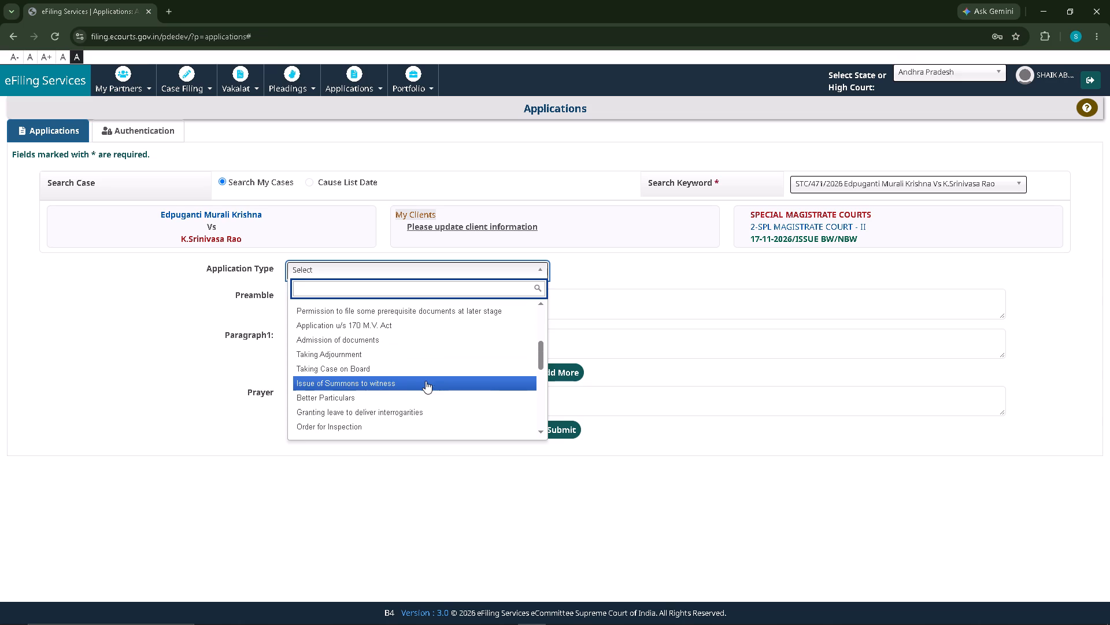
scroll(424, 380, "up", 1)
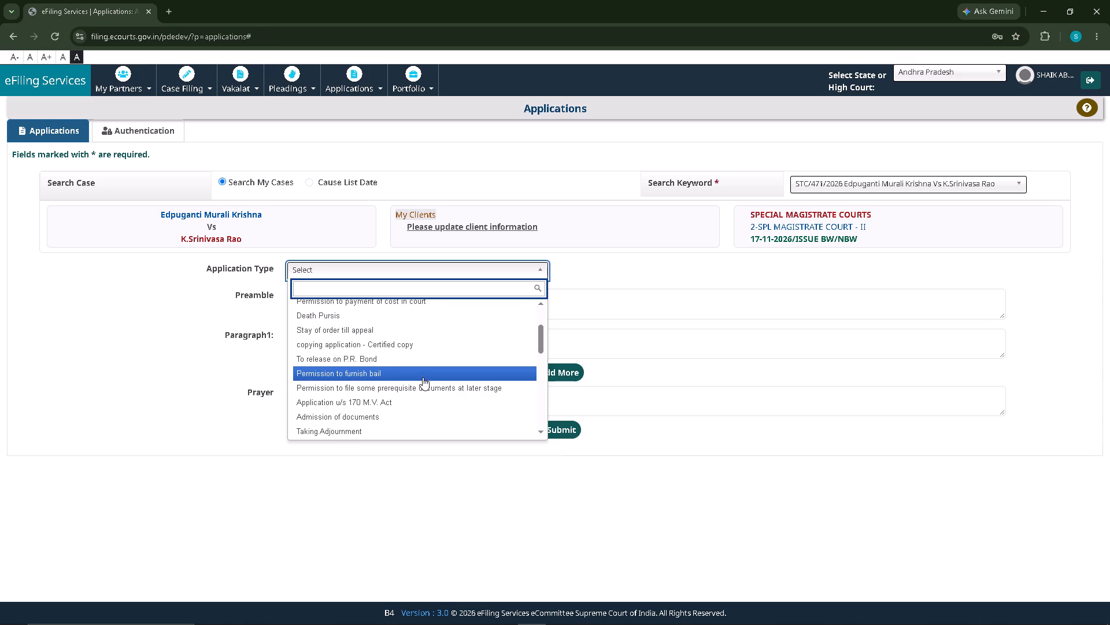
scroll(423, 377, "down", 2)
scroll(423, 377, "up", 2)
scroll(423, 377, "down", 3)
scroll(419, 376, "up", 2)
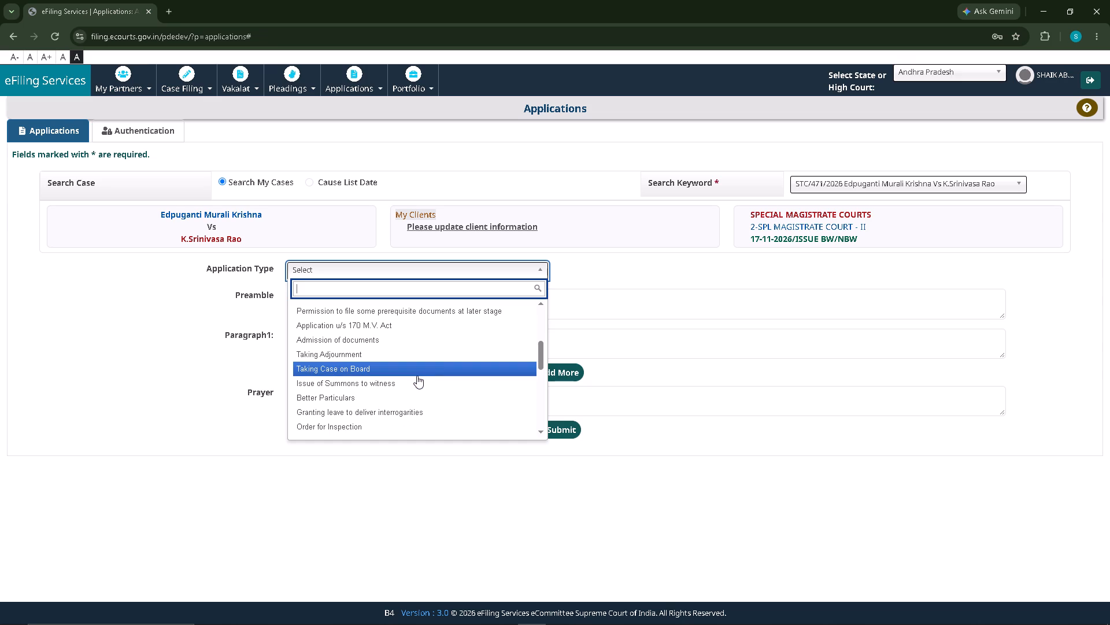
scroll(417, 376, "down", 1)
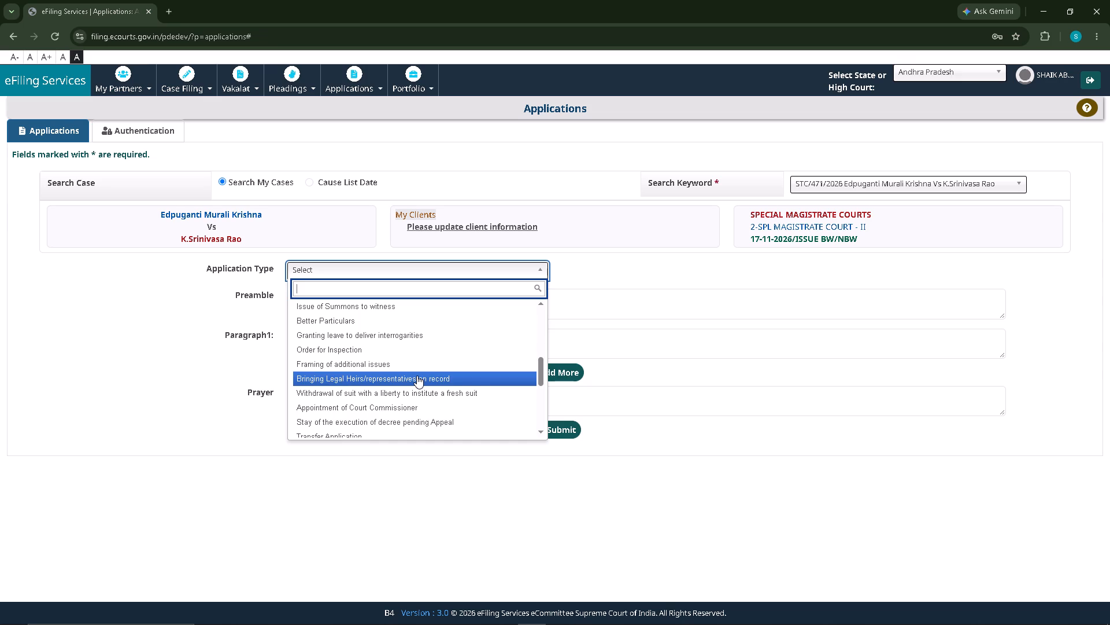
scroll(417, 376, "down", 2)
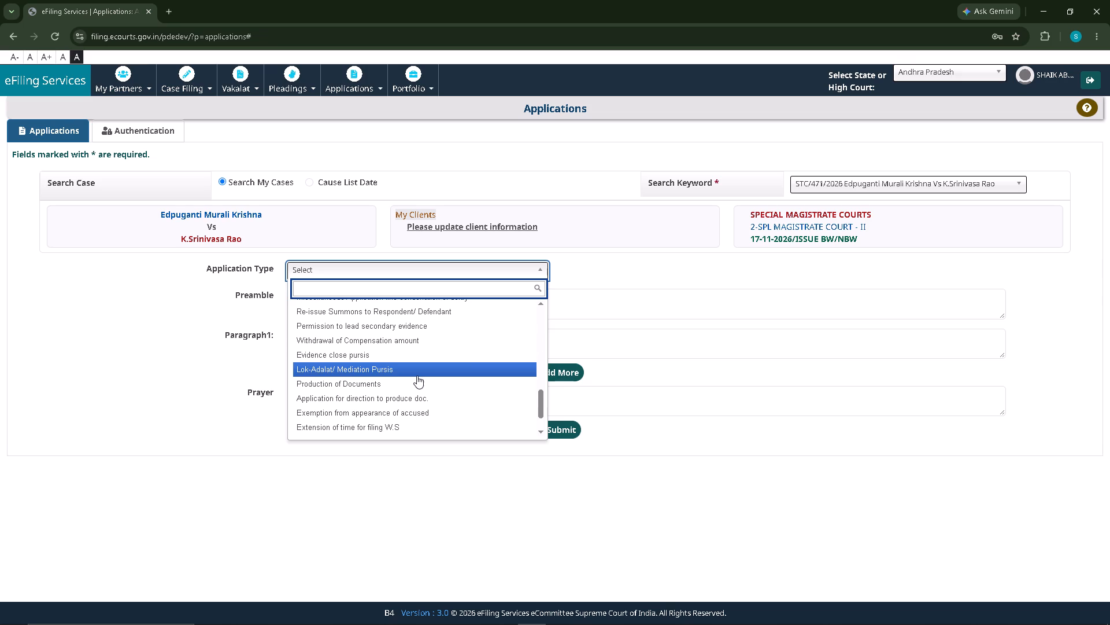
scroll(417, 376, "down", 8)
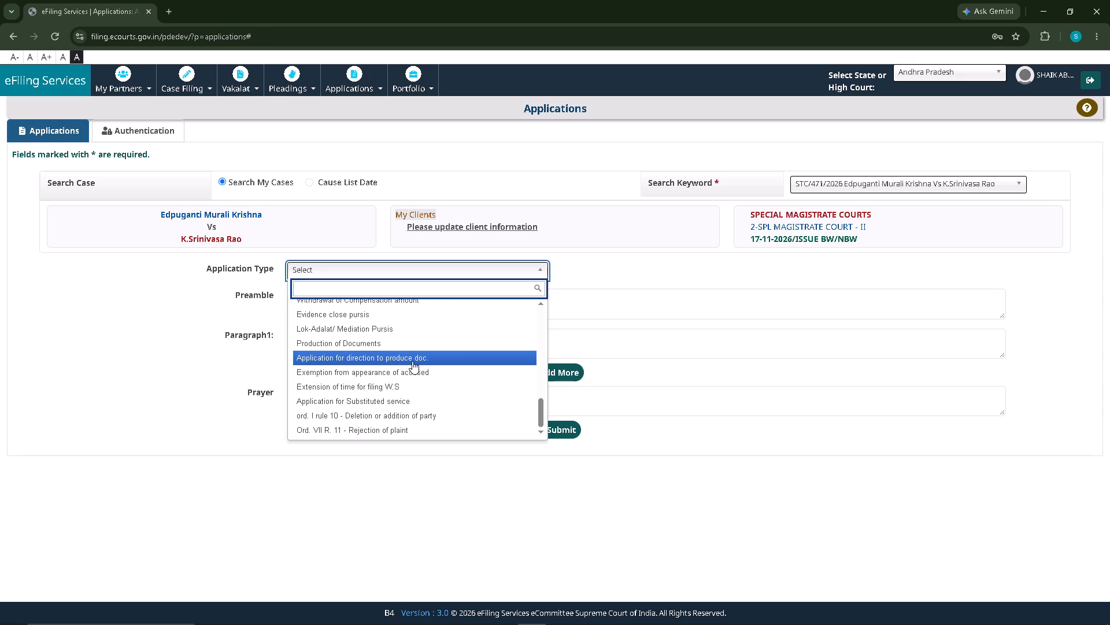
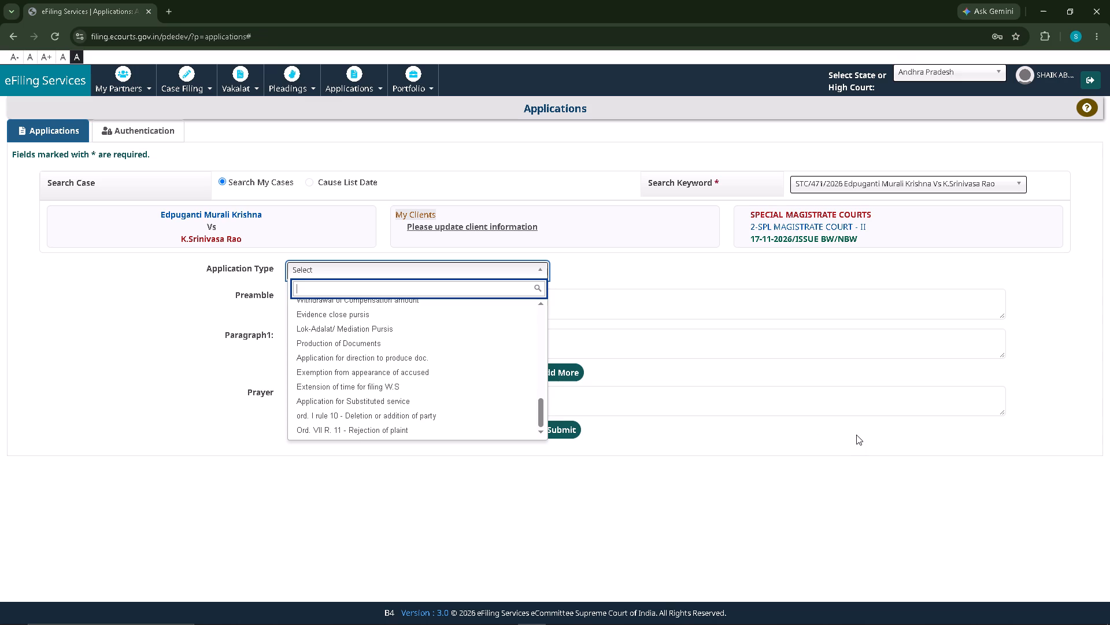
Review the application types again, going back to the start of the list, for one that suits the application.
scroll(389, 357, "down", 5)
scroll(389, 357, "up", 6)
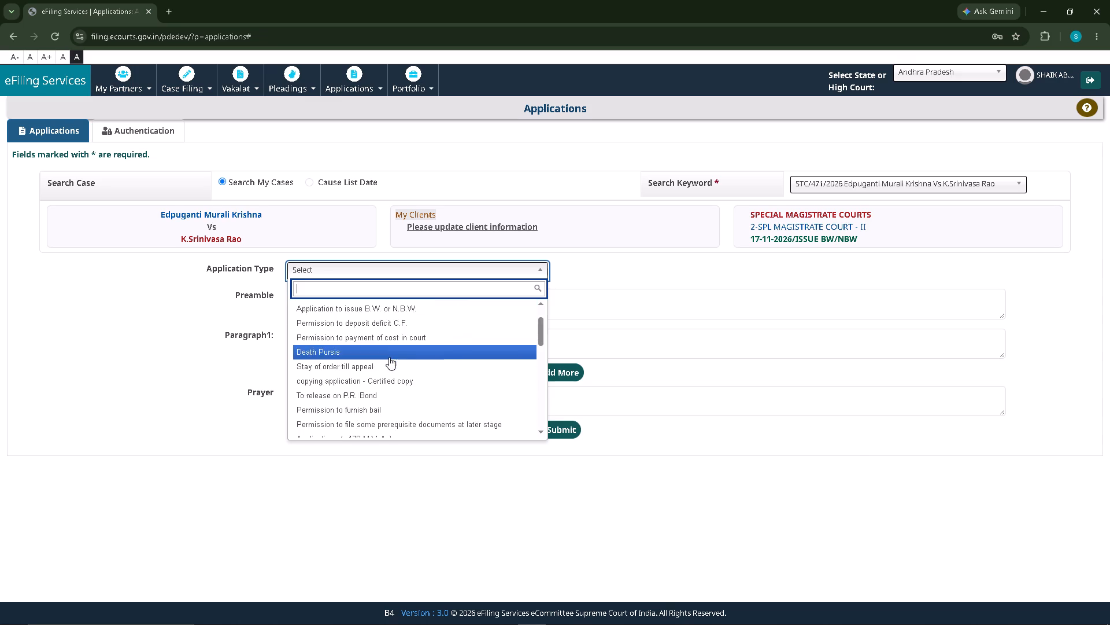
scroll(389, 357, "up", 6)
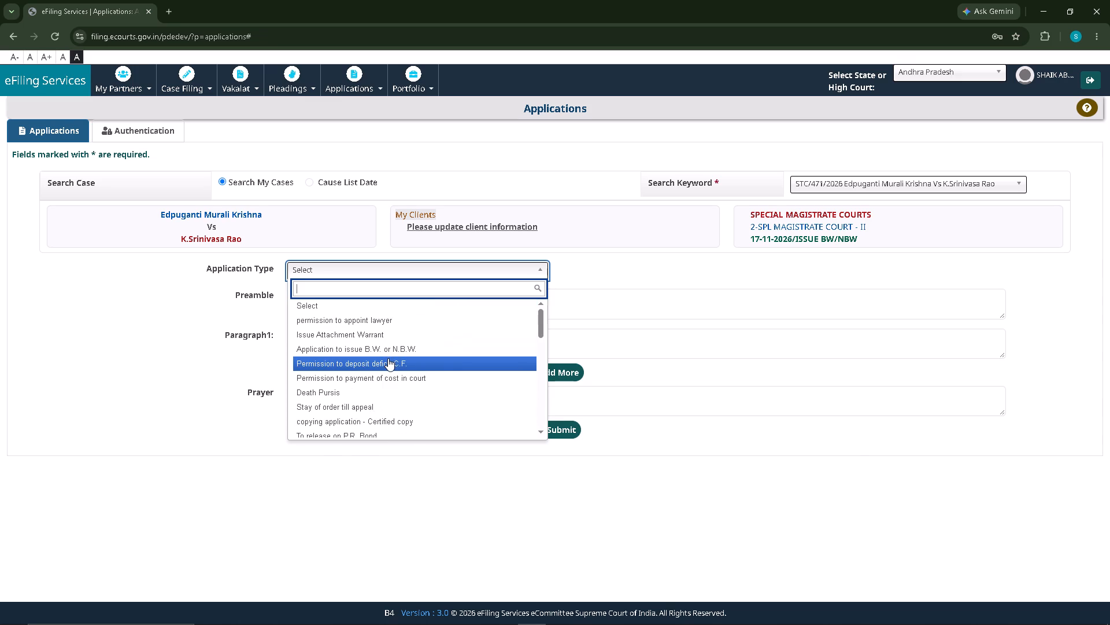
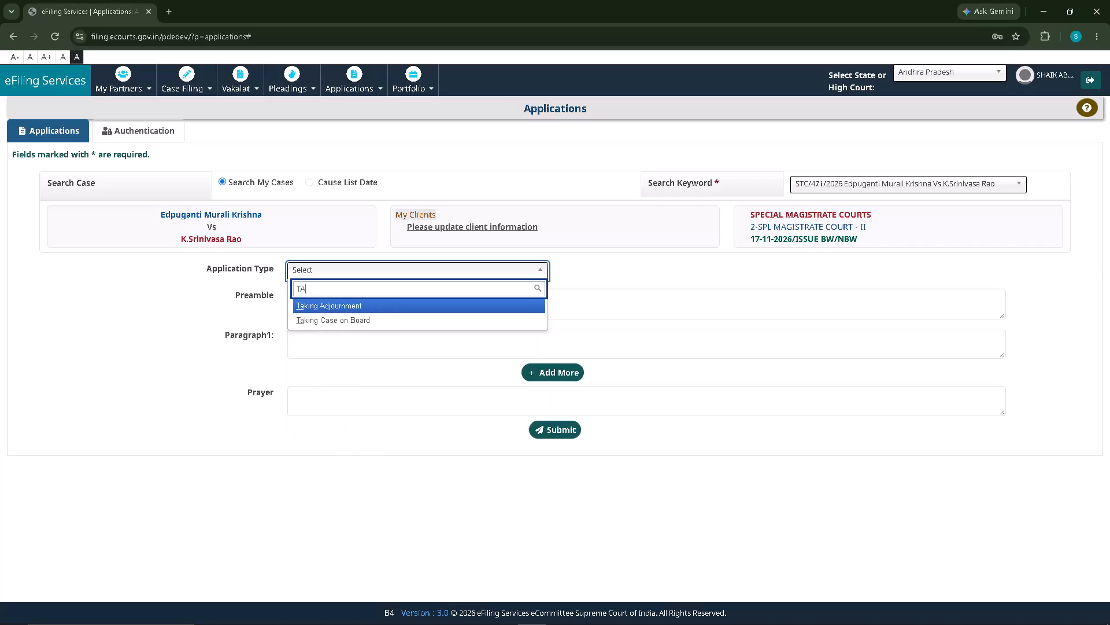
Choose Taking Case on Board as the application type.
left_click(342, 323)
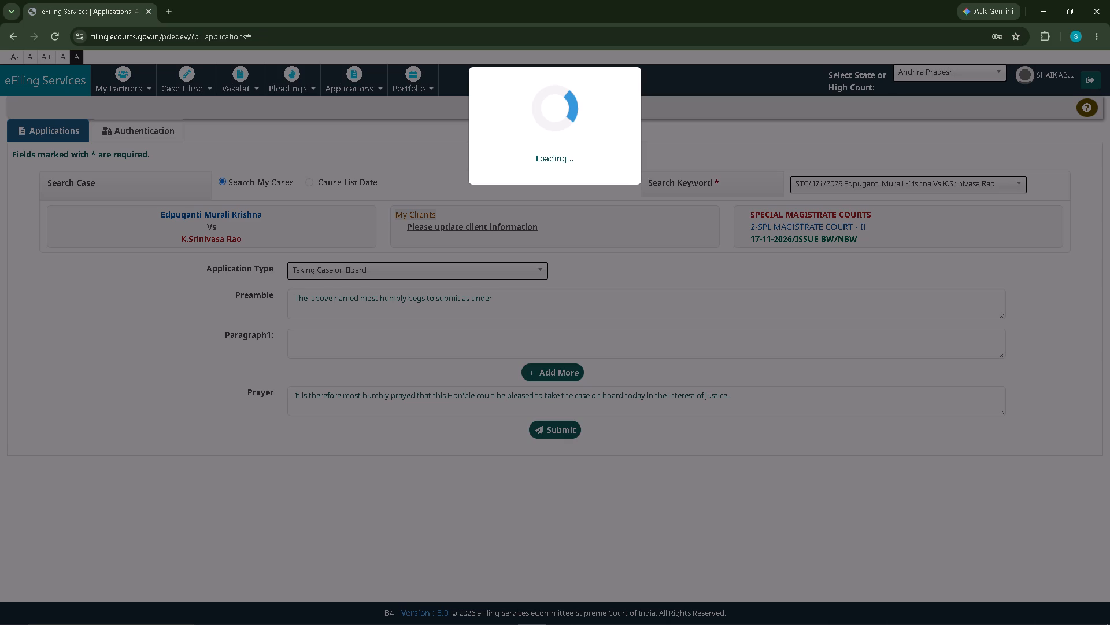
Clear the default text from the Preamble.
left_click(510, 307)
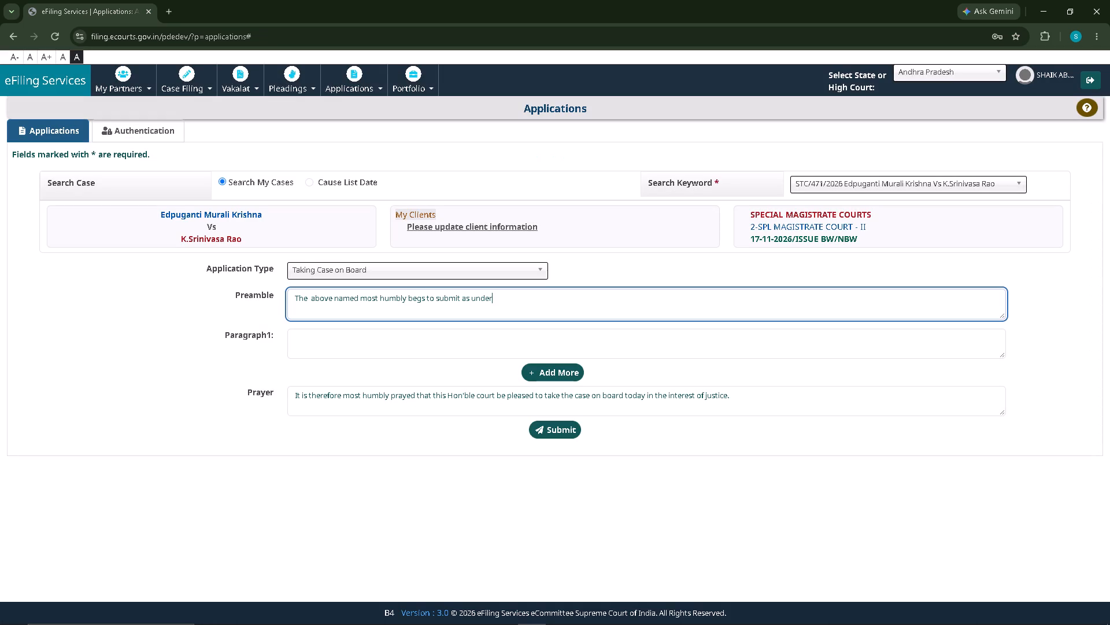
key("BackSpace")
key("BackSpace")
key("BackSpace")
key("BackSpace")
key("BackSpace")
key("BackSpace")
key("BackSpace")
key("BackSpace")
key("BackSpace")
key("BackSpace")
key("BackSpace")
key("BackSpace")
key("BackSpace")
key("BackSpace")
key("BackSpace")
key("BackSpace")
key("BackSpace")
key("BackSpace")
key("BackSpace")
key("BackSpace")
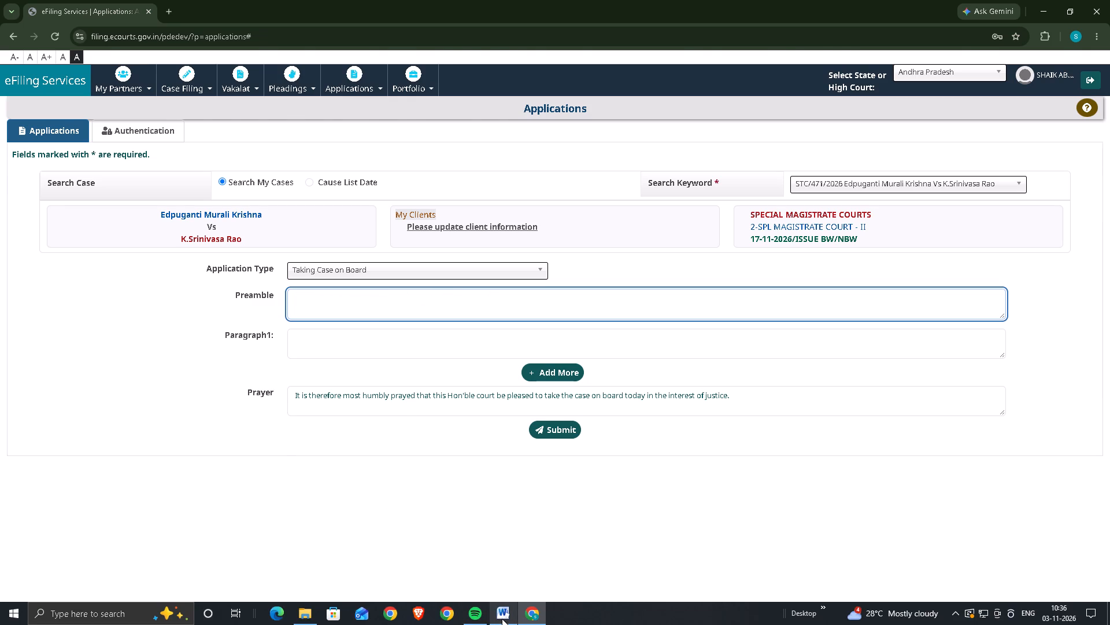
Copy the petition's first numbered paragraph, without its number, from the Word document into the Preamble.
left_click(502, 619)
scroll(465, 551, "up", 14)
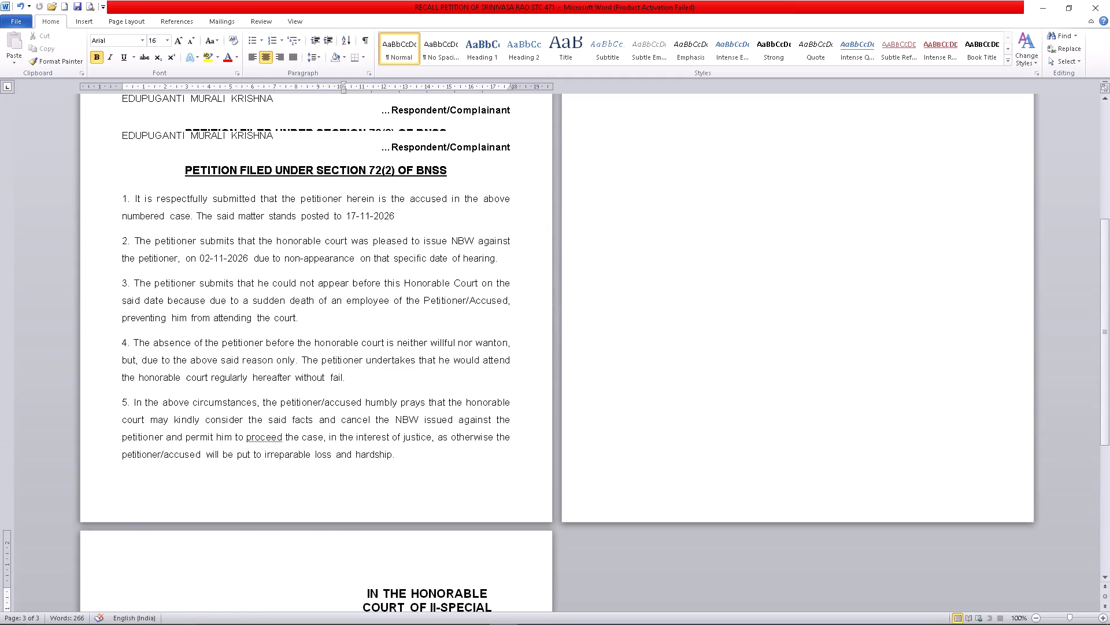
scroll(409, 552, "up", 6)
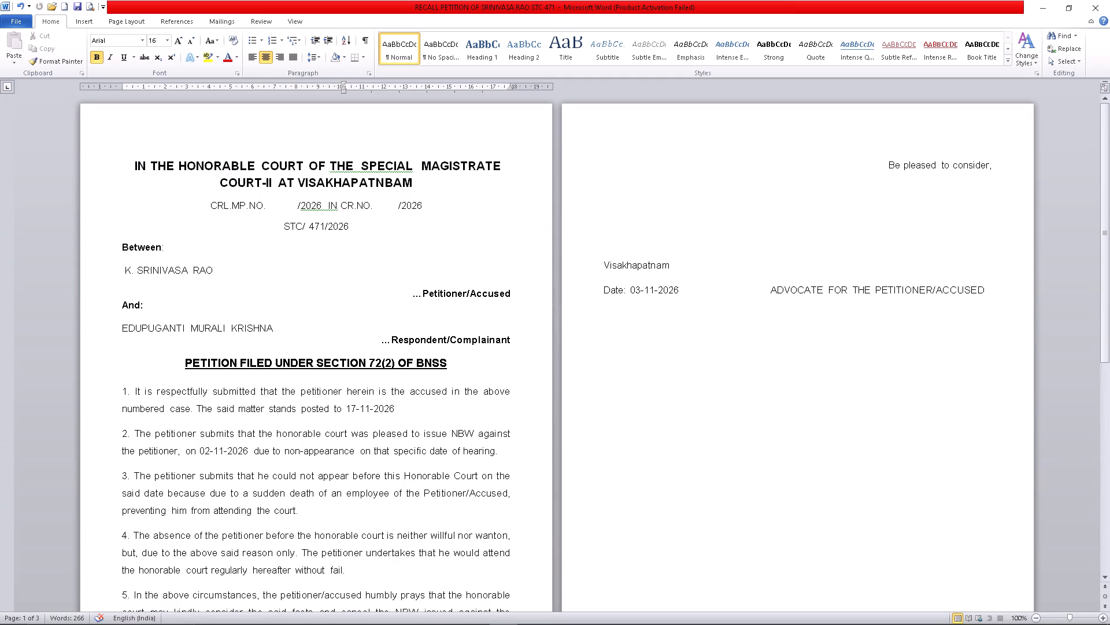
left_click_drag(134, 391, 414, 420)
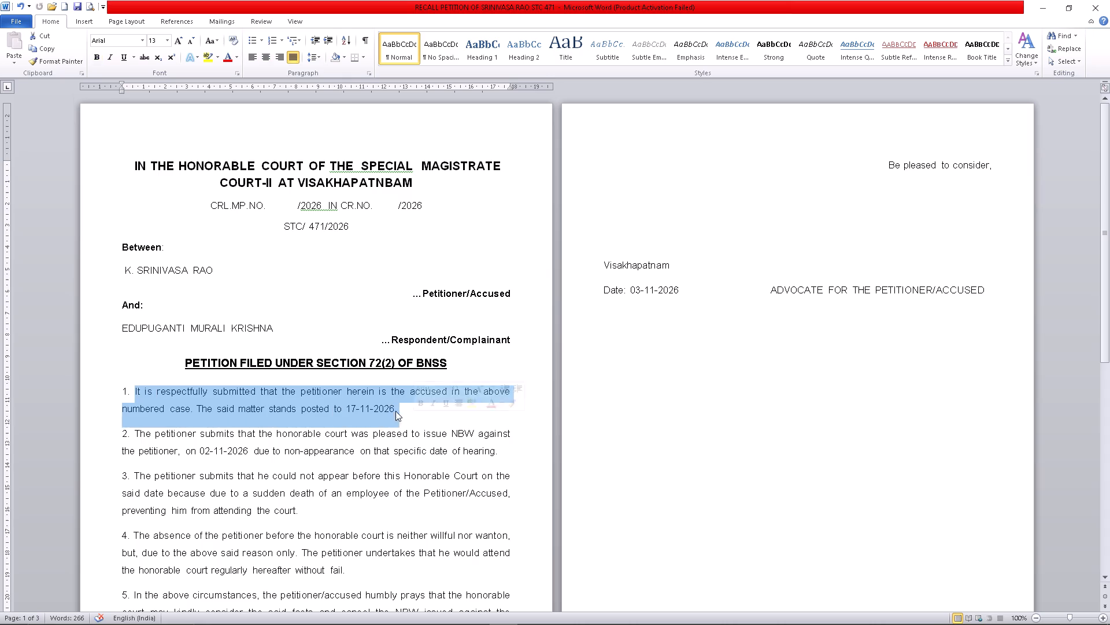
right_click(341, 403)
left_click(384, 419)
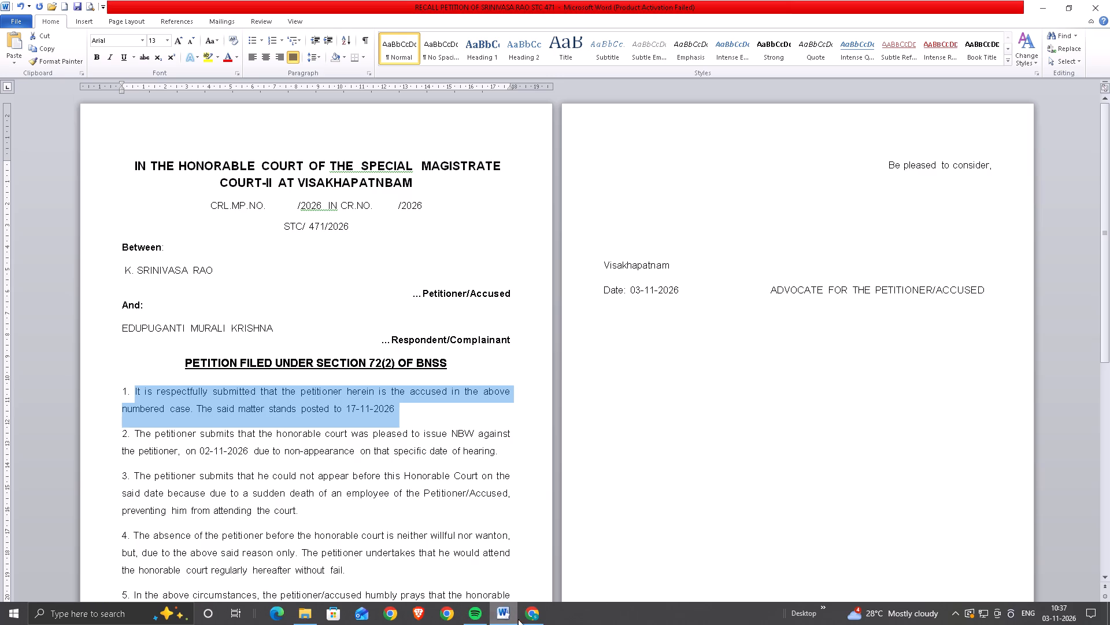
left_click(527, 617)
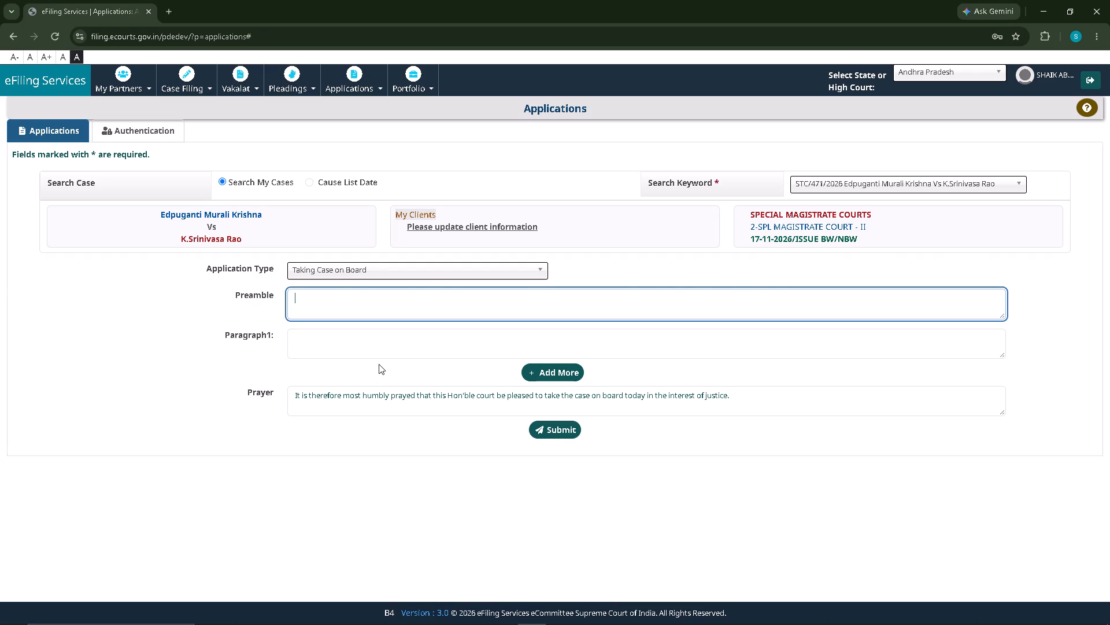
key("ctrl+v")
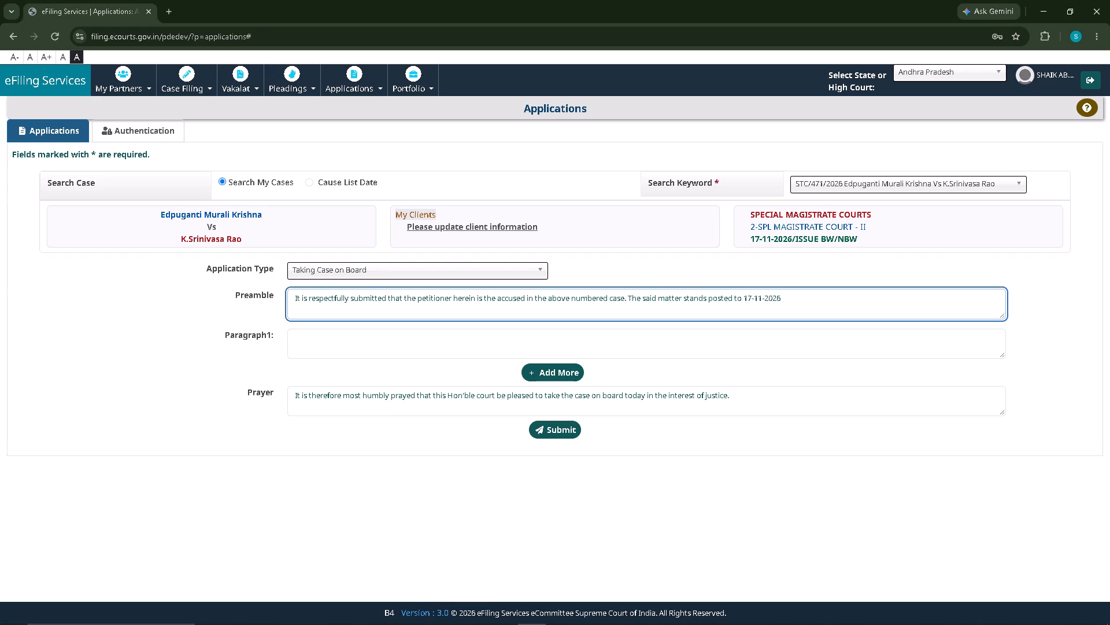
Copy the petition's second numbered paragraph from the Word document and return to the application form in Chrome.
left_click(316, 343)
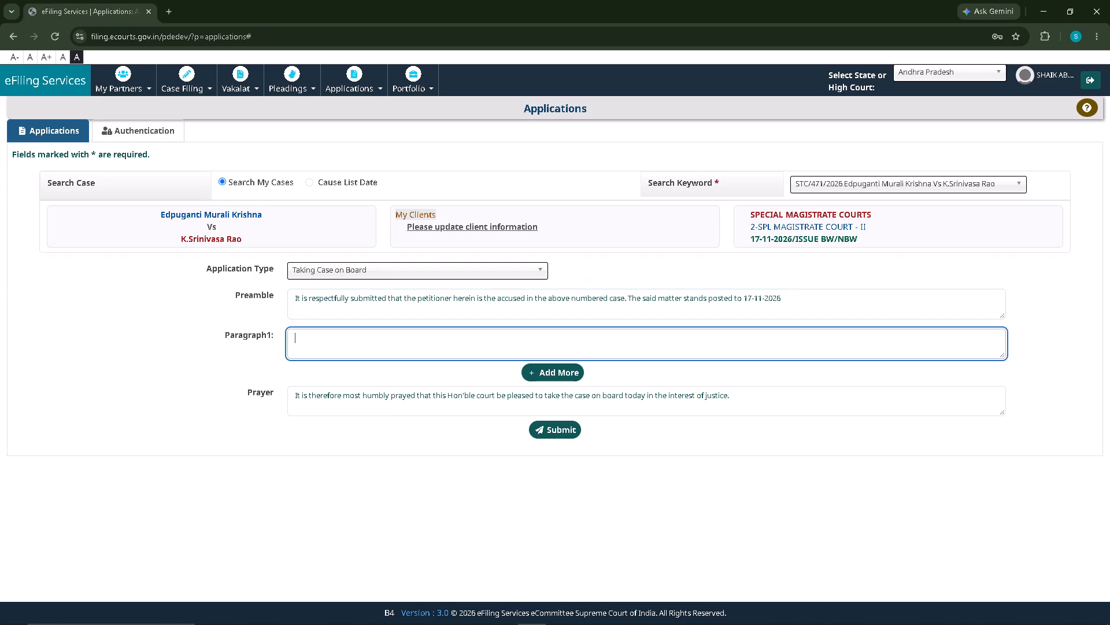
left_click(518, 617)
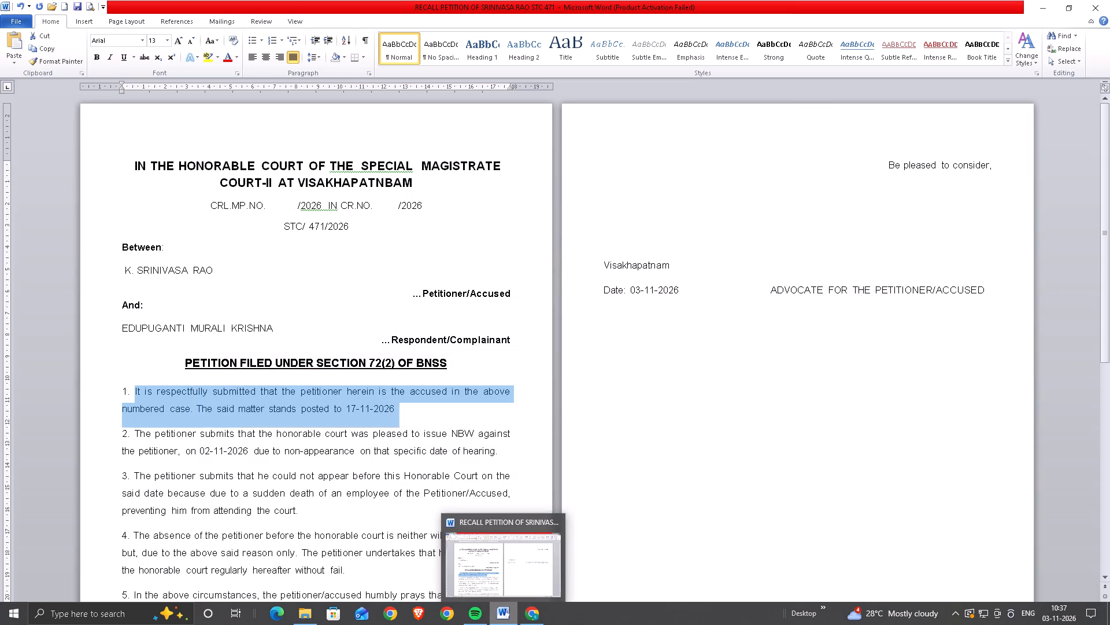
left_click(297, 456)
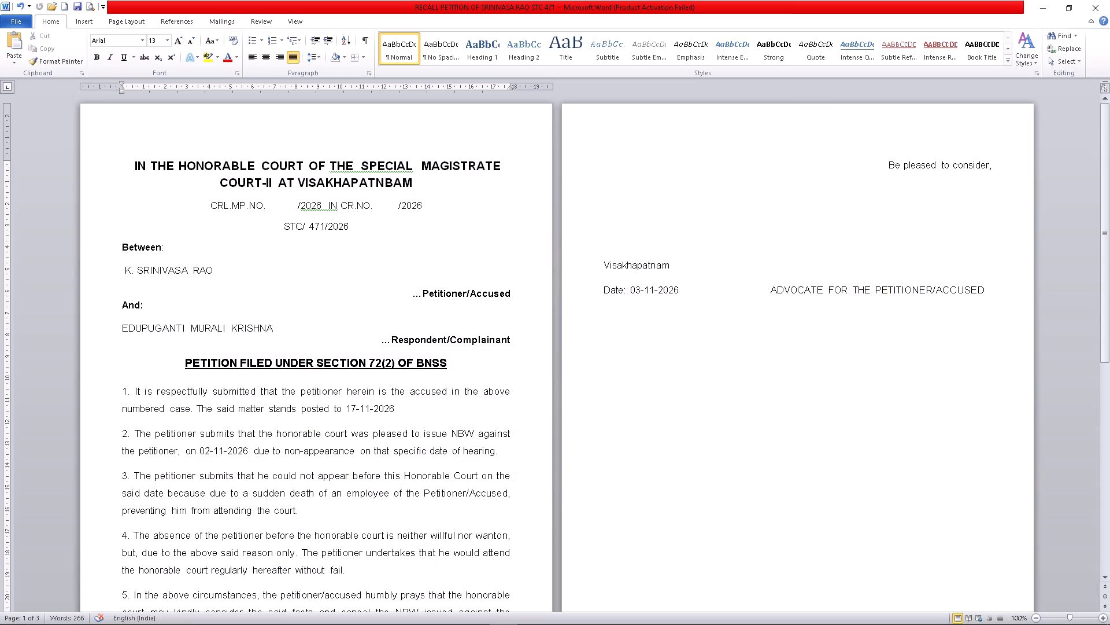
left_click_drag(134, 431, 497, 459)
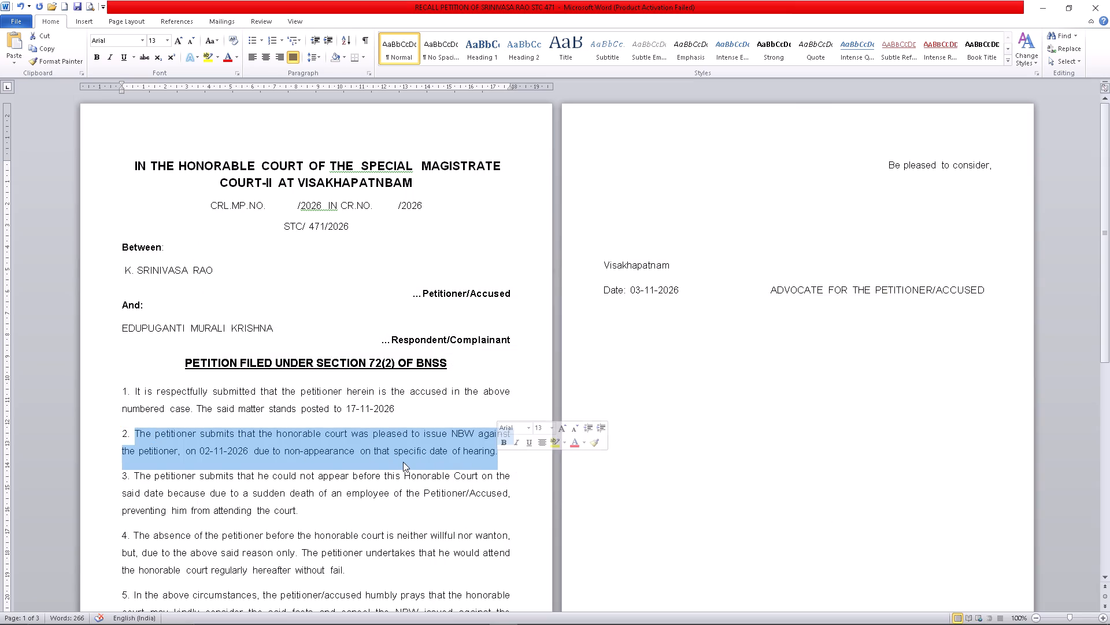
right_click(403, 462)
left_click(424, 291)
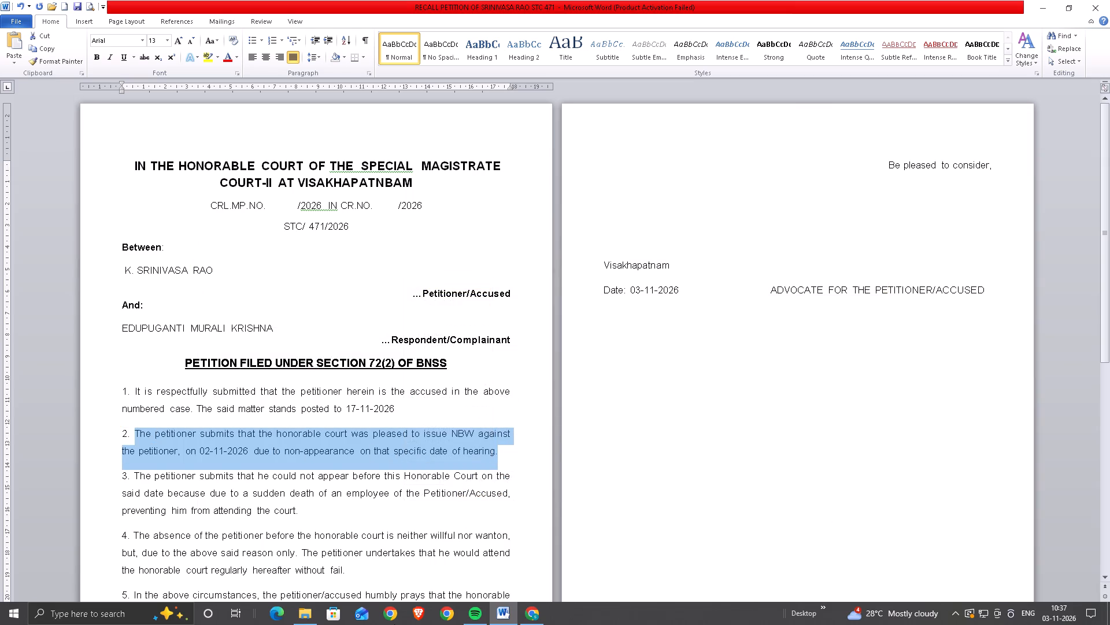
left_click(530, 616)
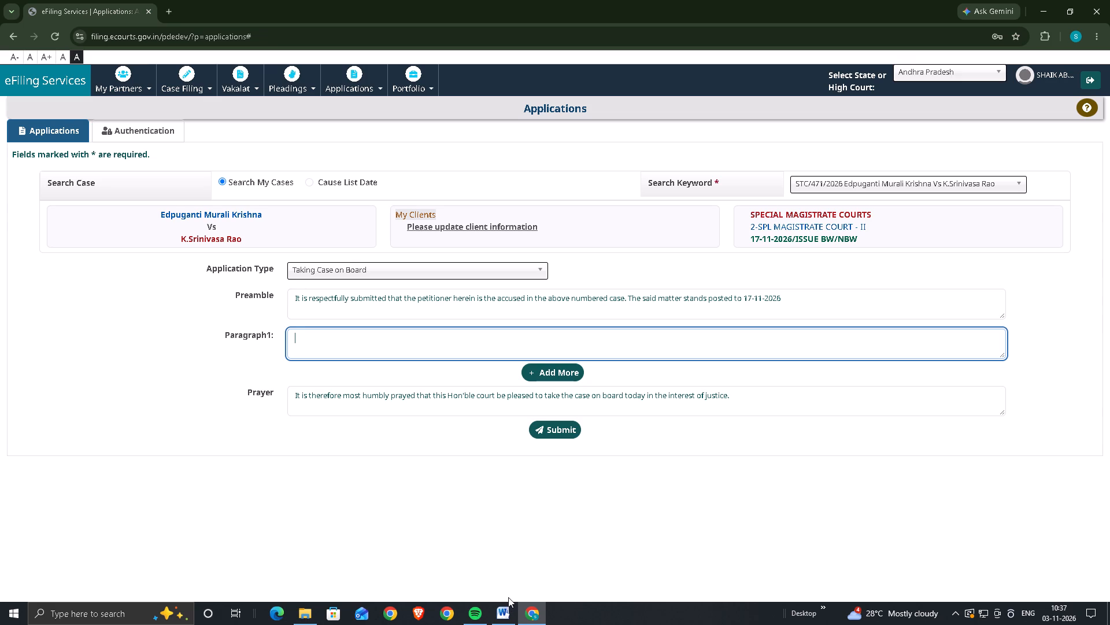
Replace the Preamble text with "IT IS MOST RESPECTFULLY SHOWETH".
left_click(782, 299)
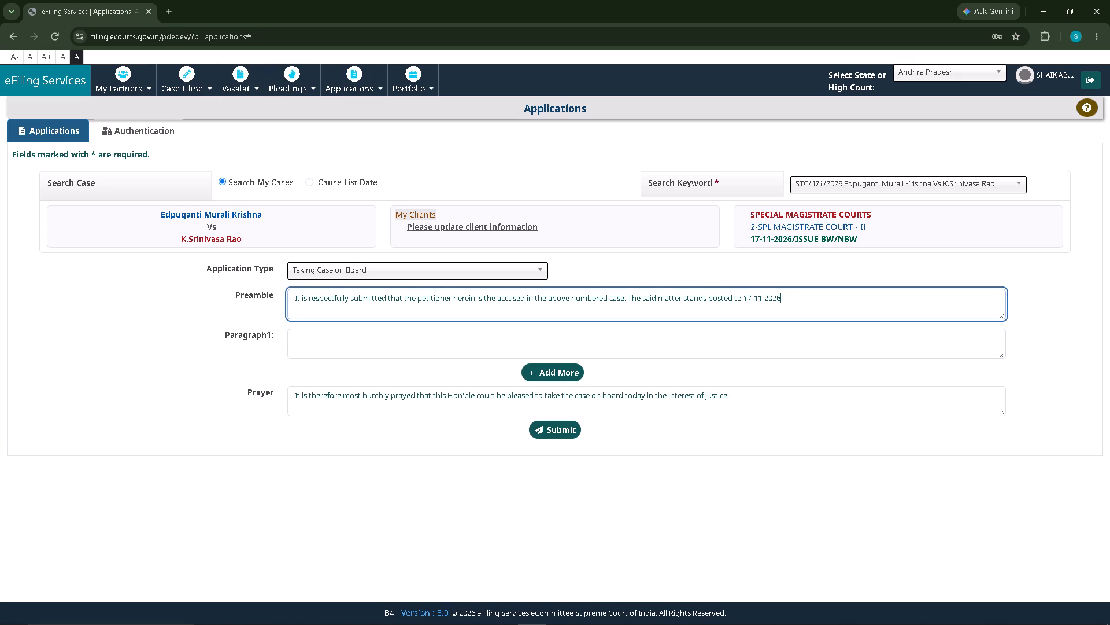
key("BackSpace")
key("BackSpace")
key("BackSpace")
key("BackSpace")
key("BackSpace")
key("BackSpace")
key("BackSpace")
key("BackSpace")
key("BackSpace")
key("BackSpace")
key("BackSpace")
key("BackSpace")
key("BackSpace")
key("BackSpace")
key("BackSpace")
key("BackSpace")
key("BackSpace")
key("BackSpace")
key("BackSpace")
key("BackSpace")
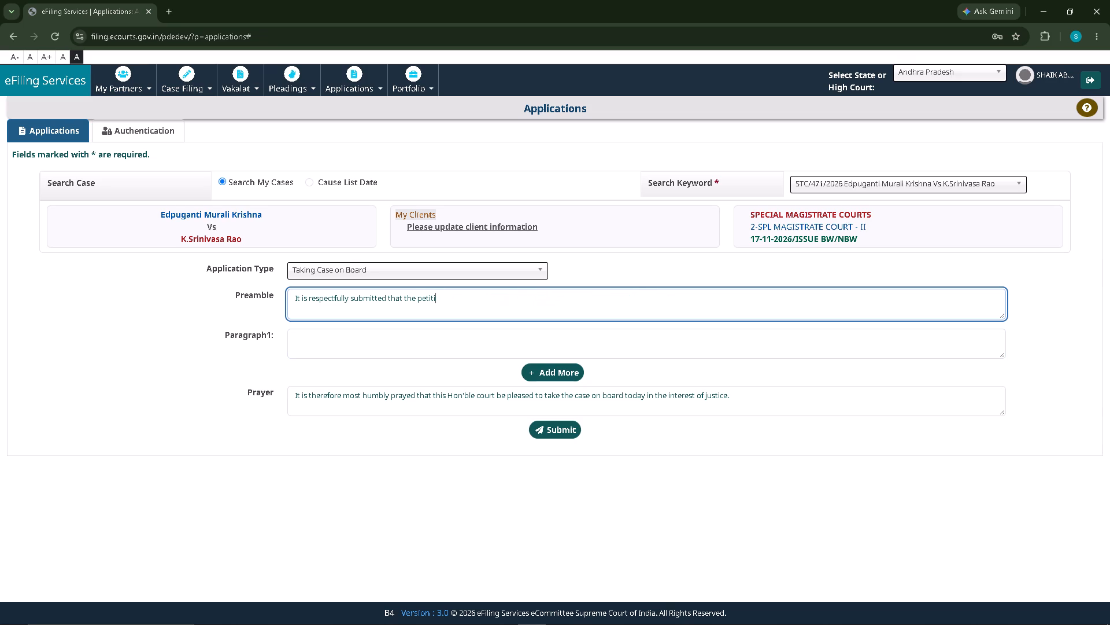
key("BackSpace")
key("BackSpace")
key("BackSpace")
type("MOS")
key("BackSpace")
key("BackSpace")
key("BackSpace")
key("BackSpace")
key("BackSpace")
key("BackSpace")
key("BackSpace")
key("BackSpace")
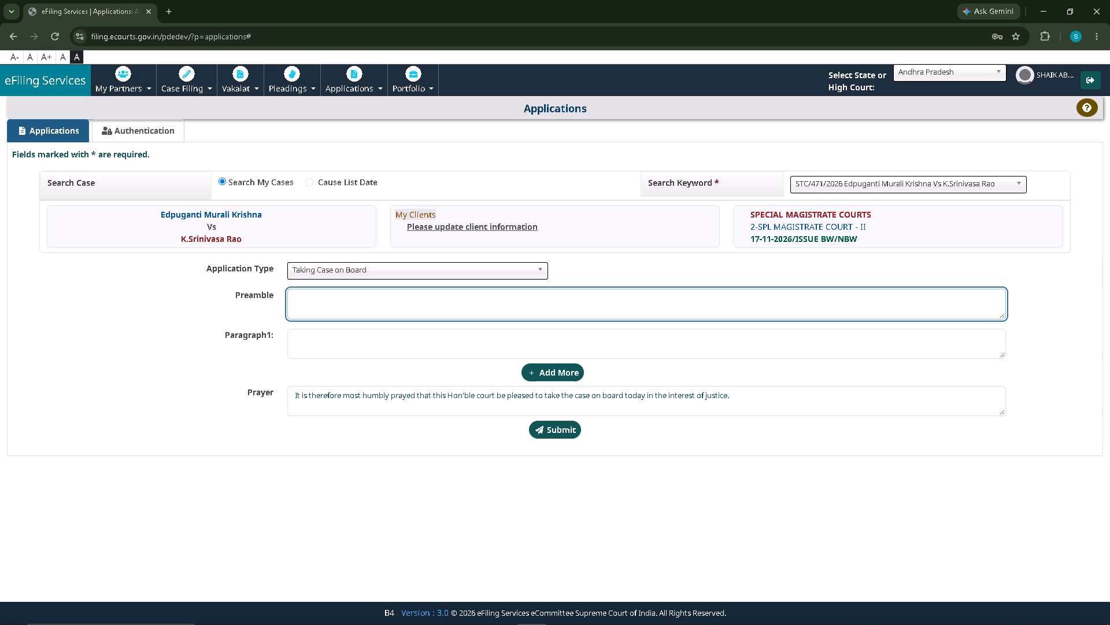
type("it it")
key("space")
key("BackSpace")
key("BackSpace")
key("BackSpace")
key("BackSpace")
key("BackSpace")
key("BackSpace")
key("BackSpace")
key("BackSpace")
key("BackSpace")
key("BackSpace")
key("BackSpace")
key("BackSpace")
key("BackSpace")
type("IT IS MOST RES")
type("PC")
key("BackSpace")
type("EC")
key("t")
type("FULLY SHOWETH")
Copy the petition's first numbered paragraph, without its number, from the Word document into Paragraph1 of the application.
left_click(294, 333)
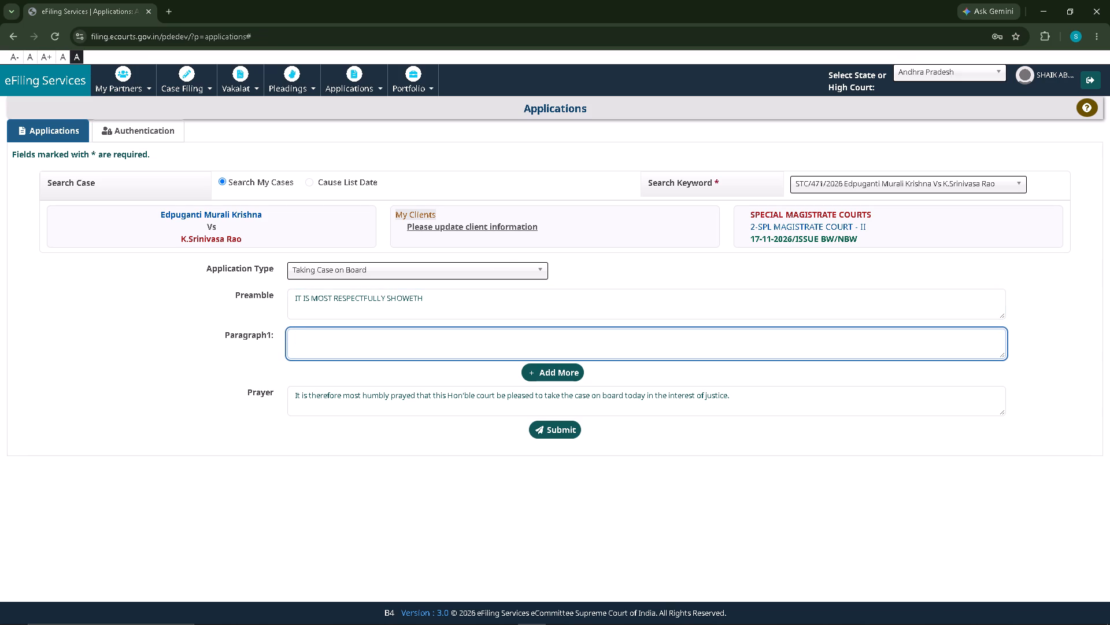
left_click(496, 611)
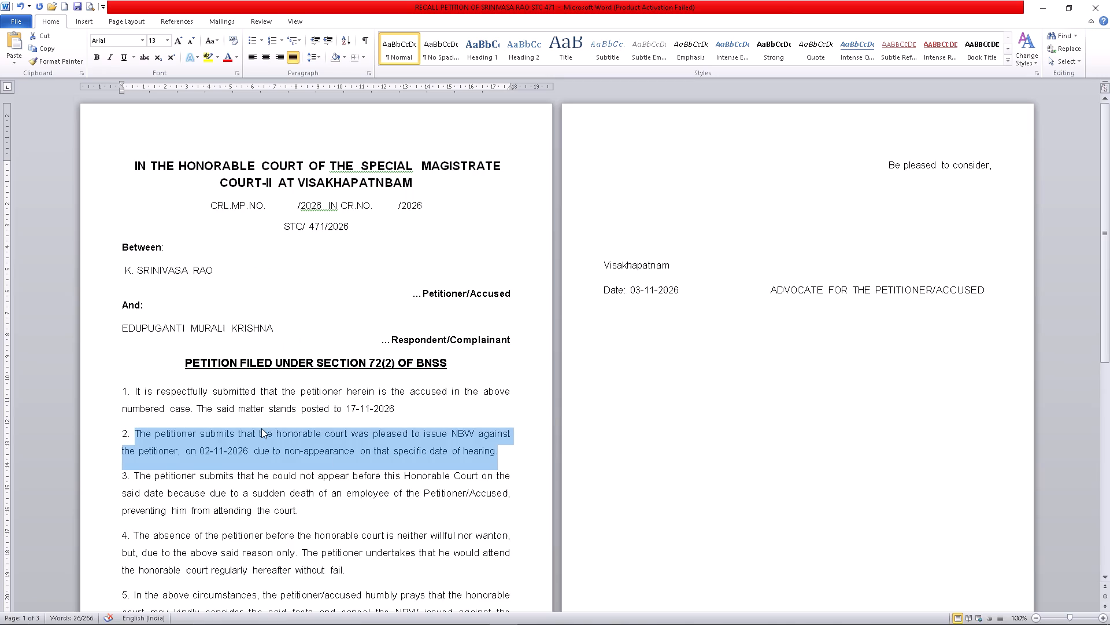
left_click_drag(133, 390, 289, 413)
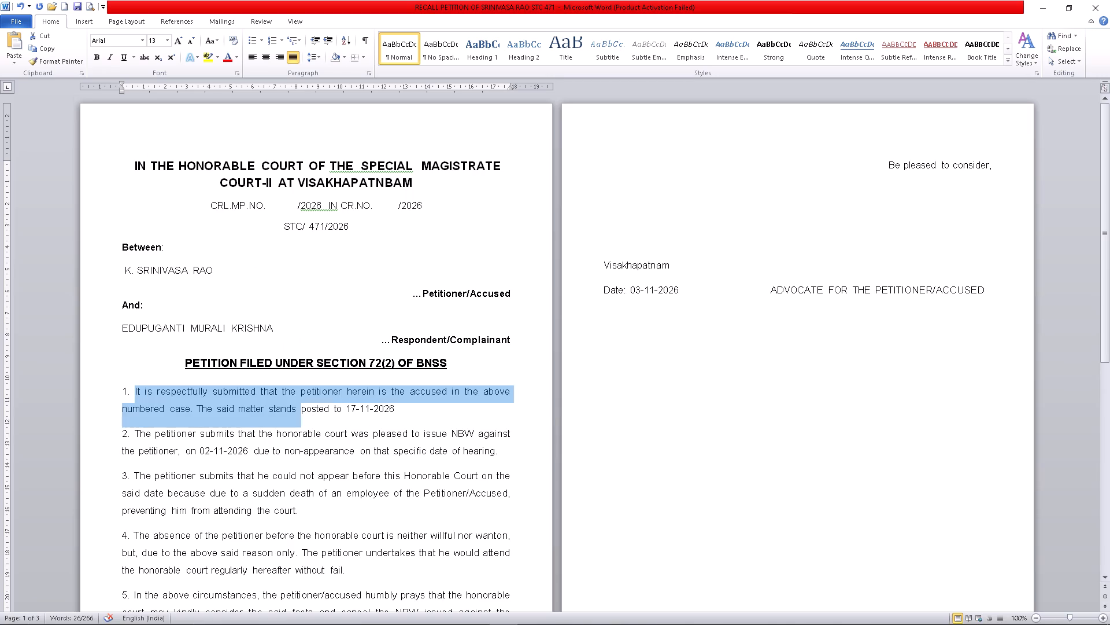
left_click_drag(289, 413, 413, 414)
right_click(362, 406)
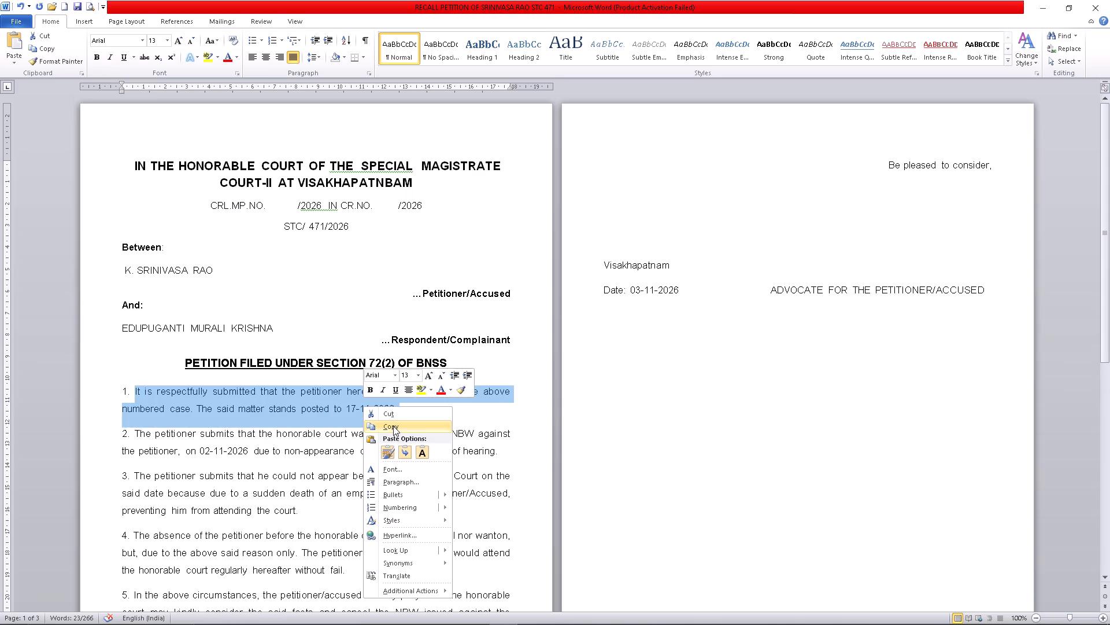
left_click(393, 426)
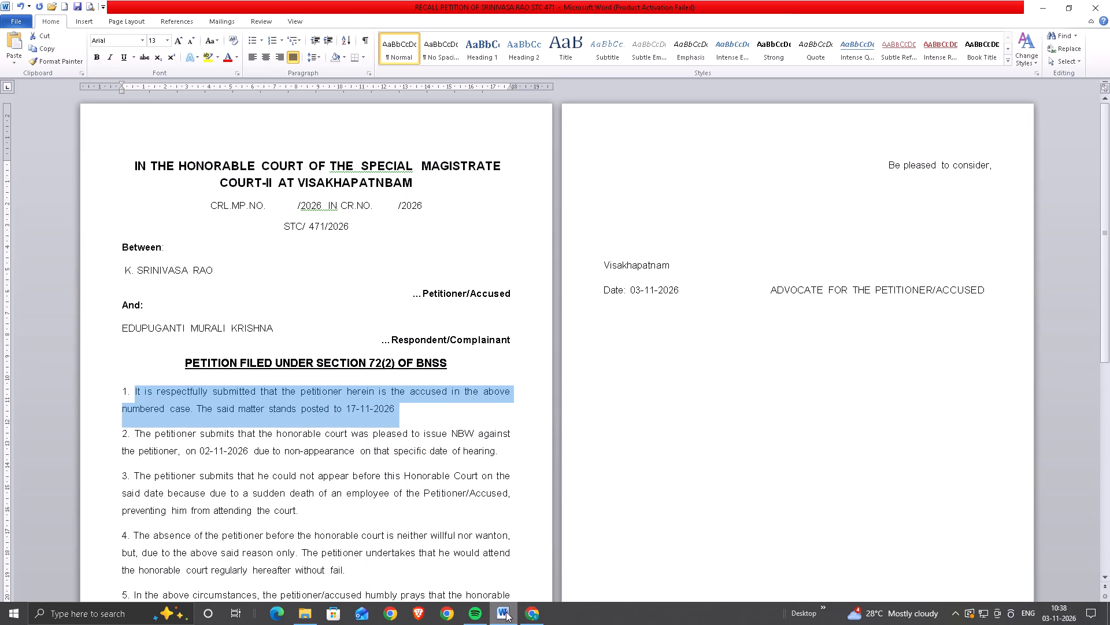
left_click(528, 612)
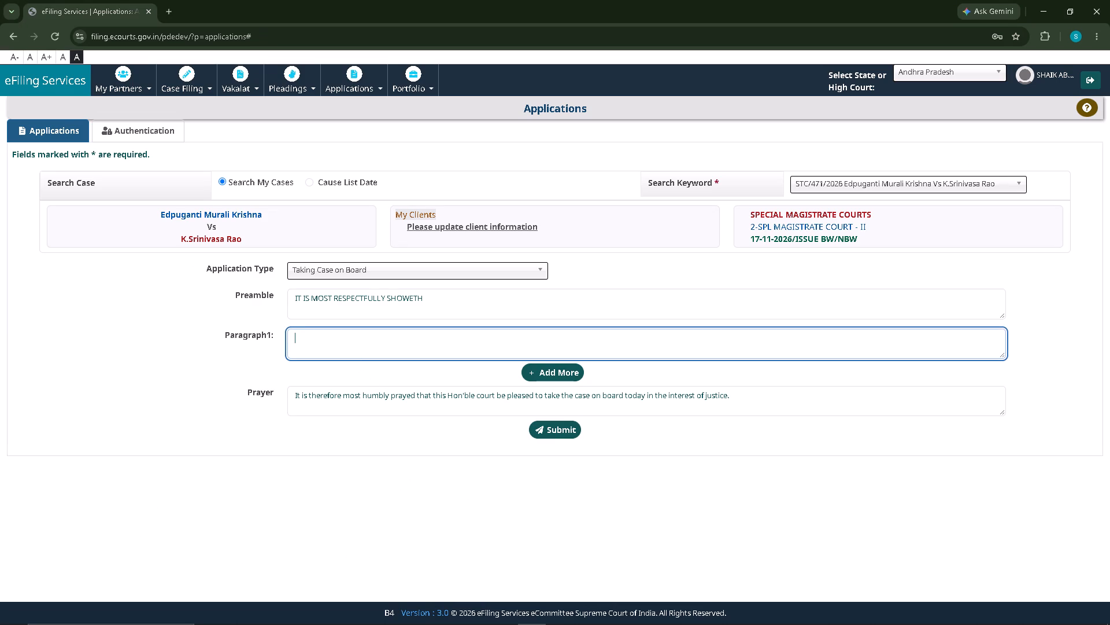
left_click(338, 346)
key("ctrl+v")
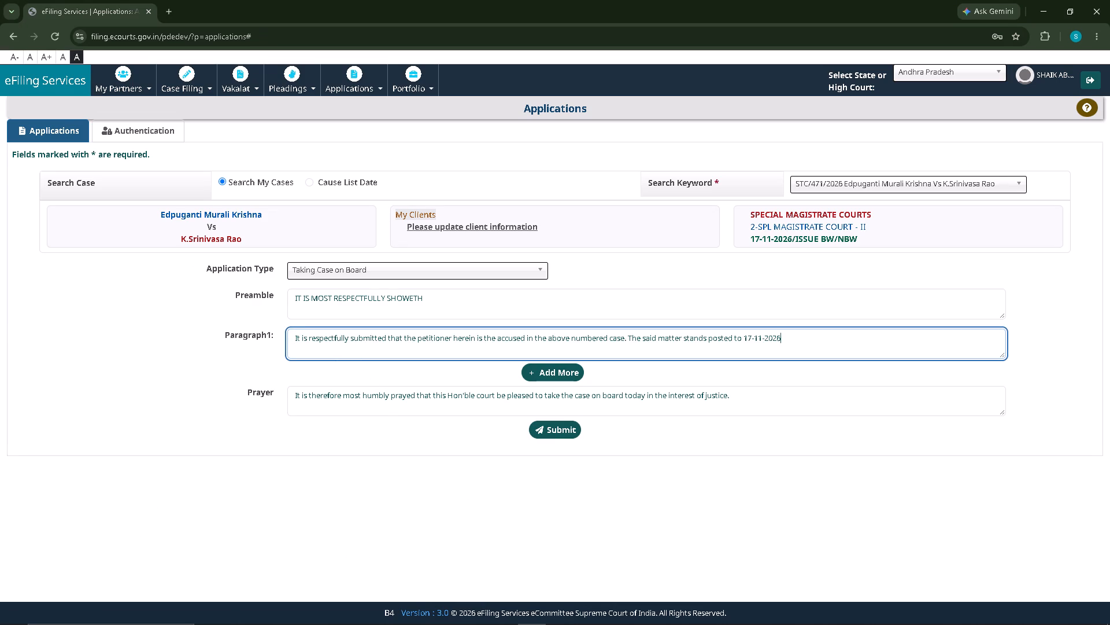
Add Paragraph2 to the application and fill it with the petition's second numbered paragraph, without its number, copied from the Word document.
left_click(547, 374)
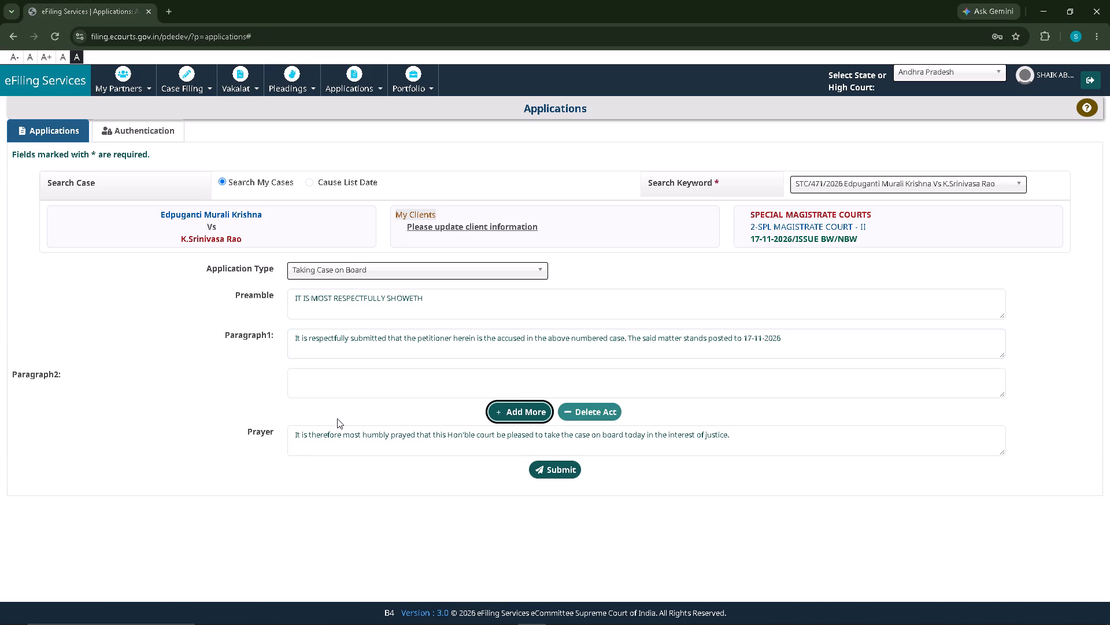
left_click(502, 613)
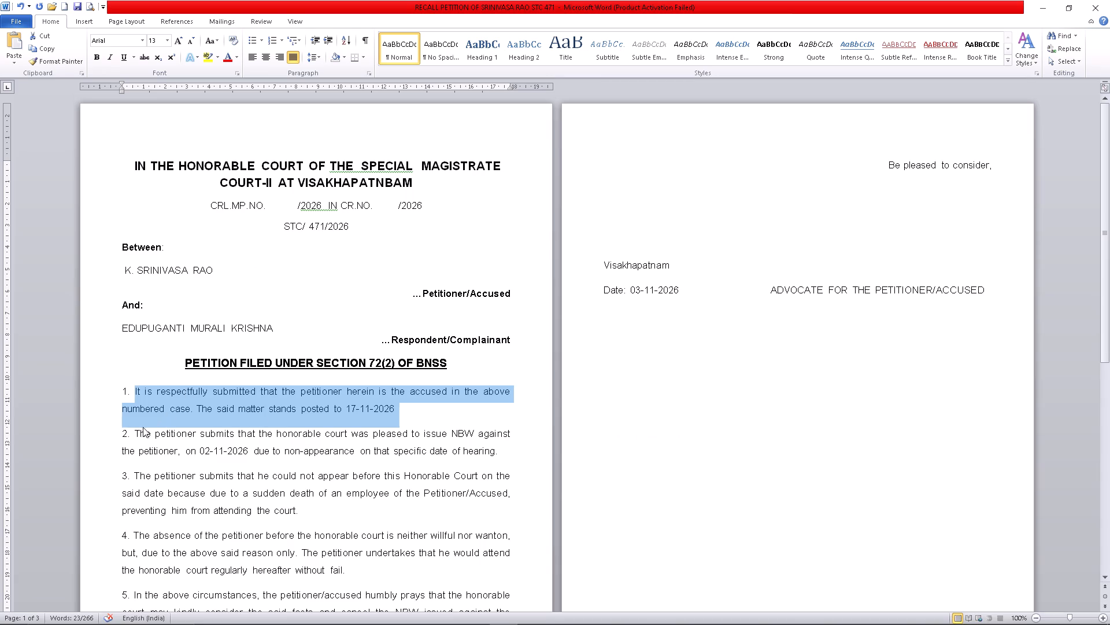
left_click_drag(133, 432, 518, 450)
right_click(412, 450)
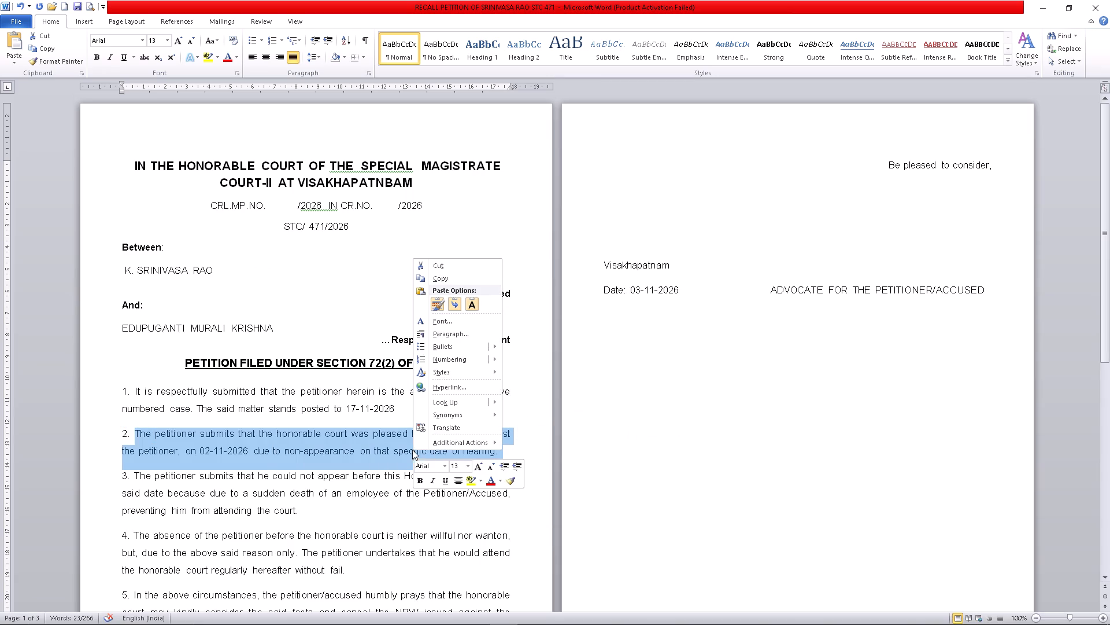
left_click(449, 277)
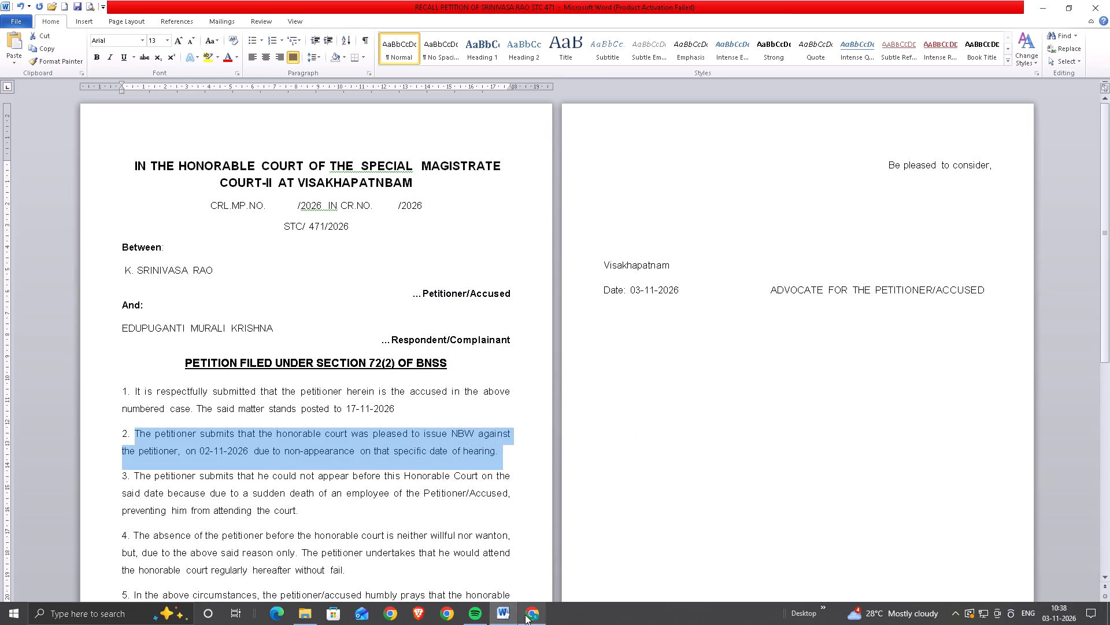
left_click(527, 615)
left_click(379, 376)
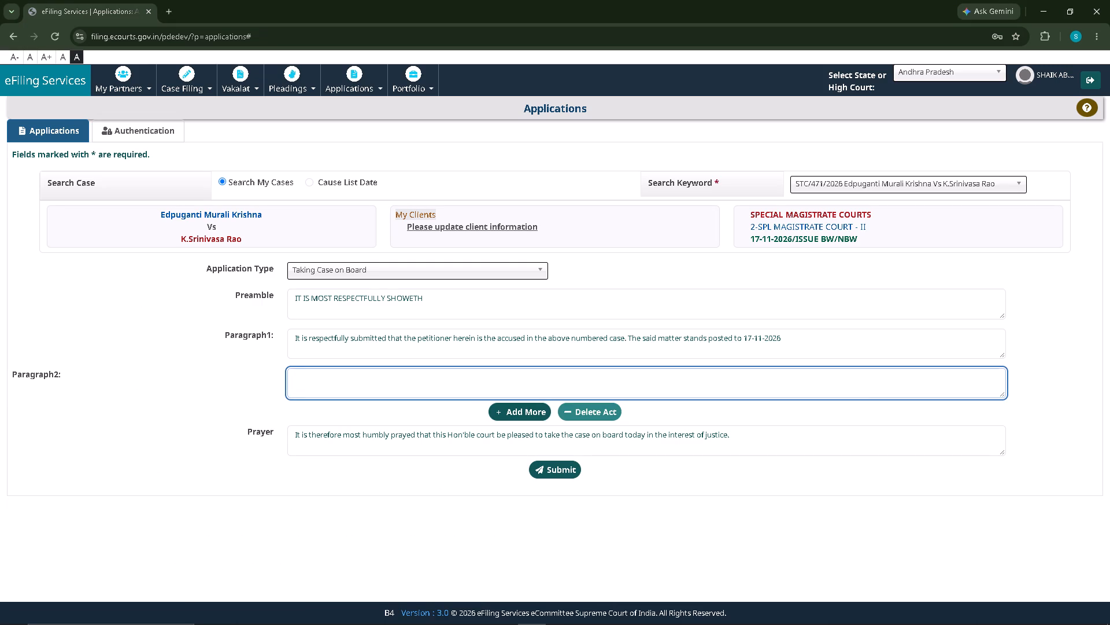
key("ctrl+v")
Add Paragraph3 to the application and fill it with the petition's third numbered paragraph, without its number, copied from the Word document.
left_click(510, 407)
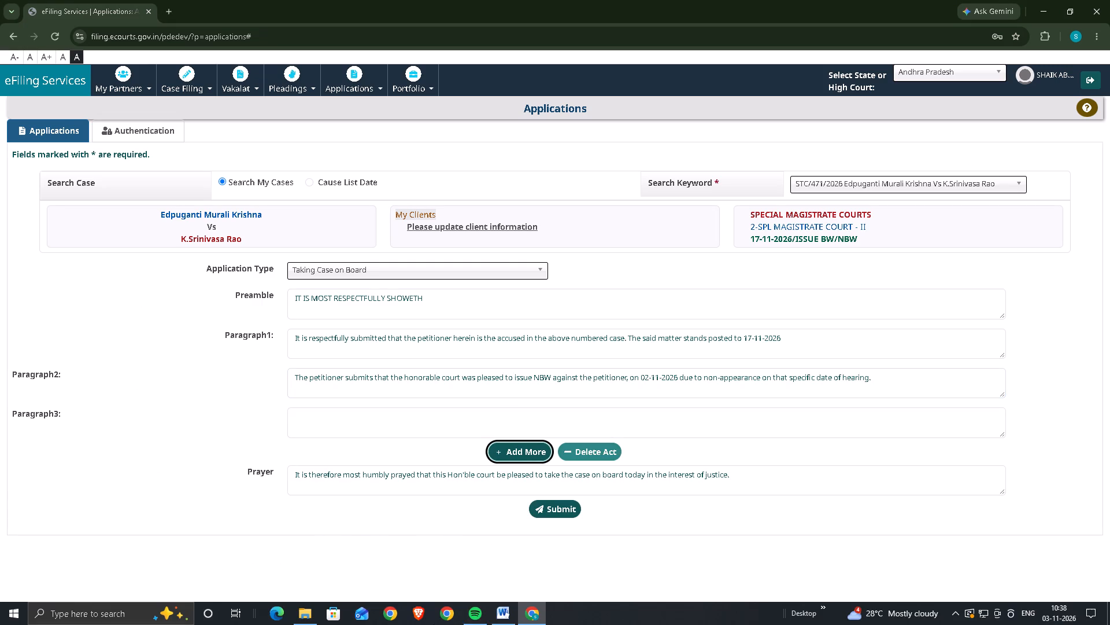
left_click(505, 612)
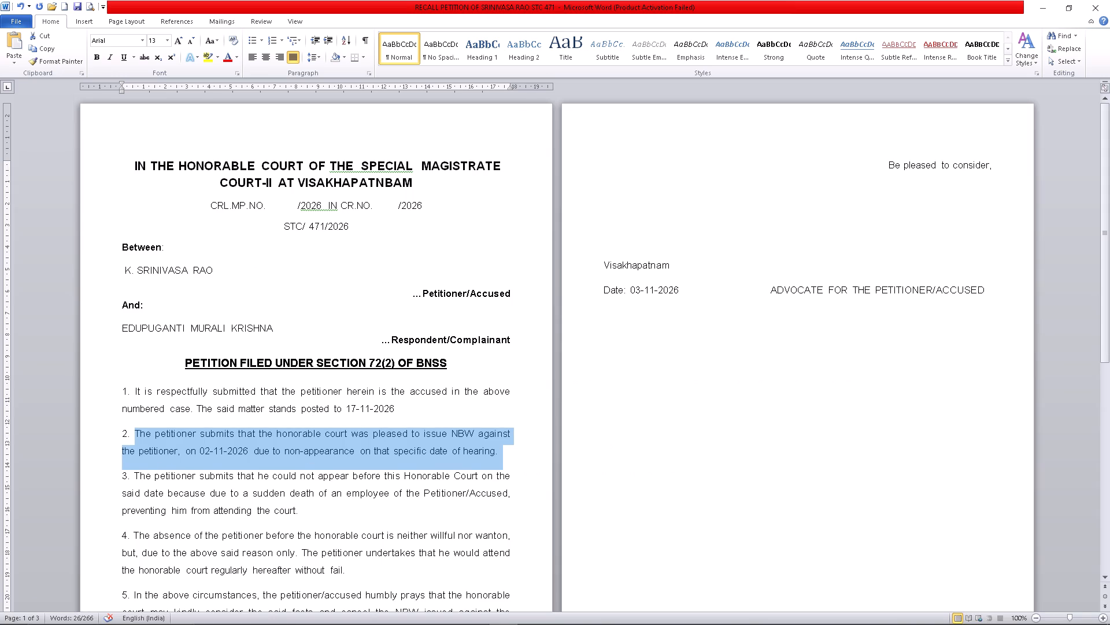
left_click_drag(134, 473, 301, 510)
right_click(268, 500)
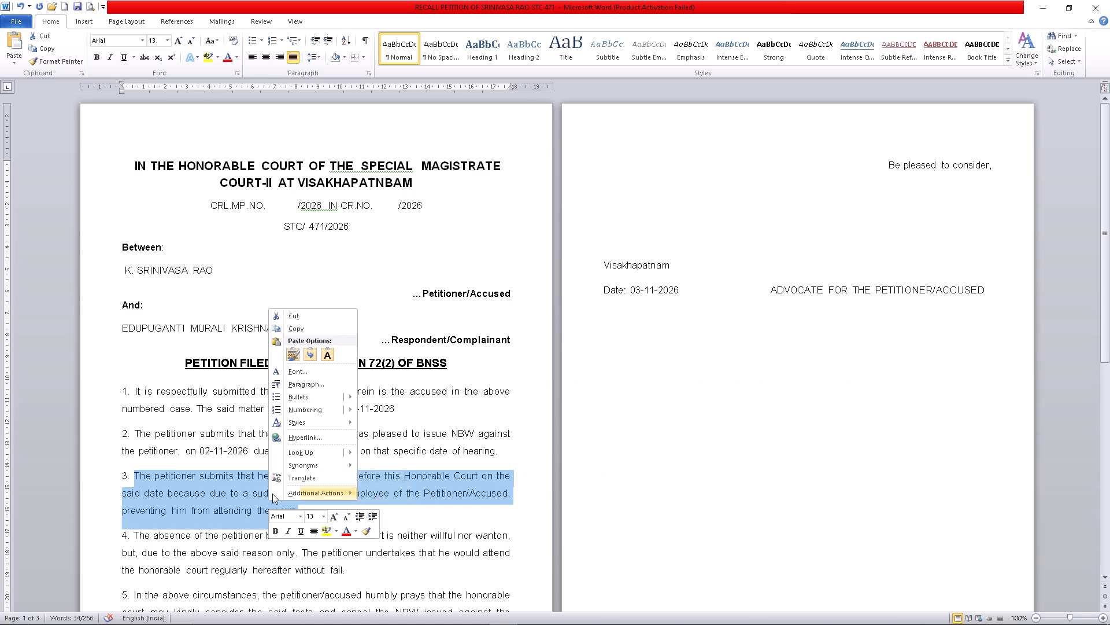
left_click(297, 330)
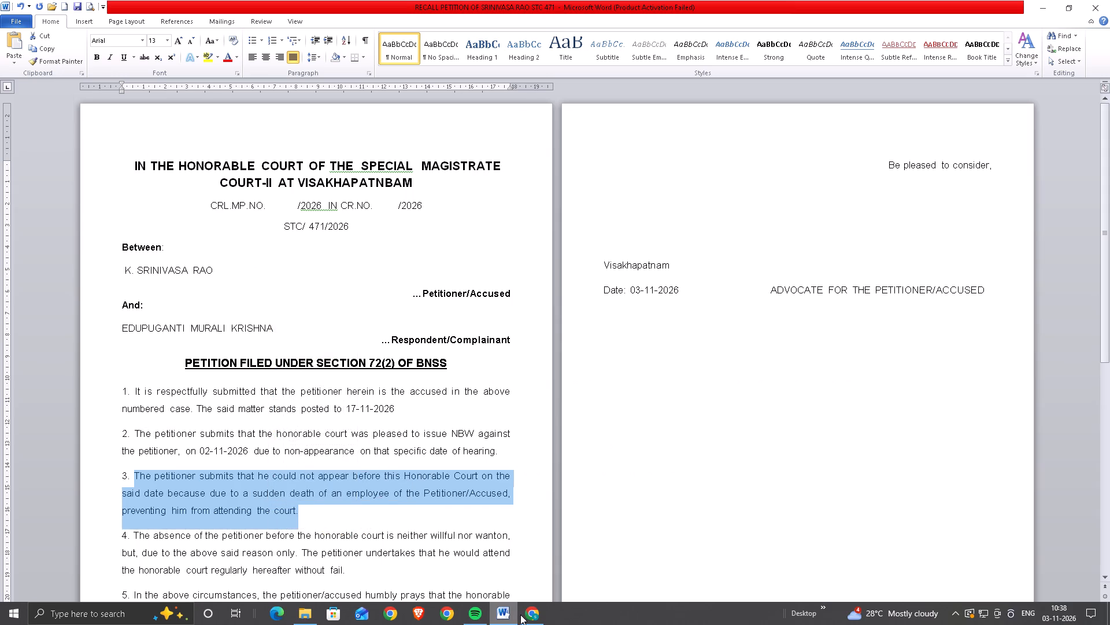
left_click(523, 615)
left_click(336, 418)
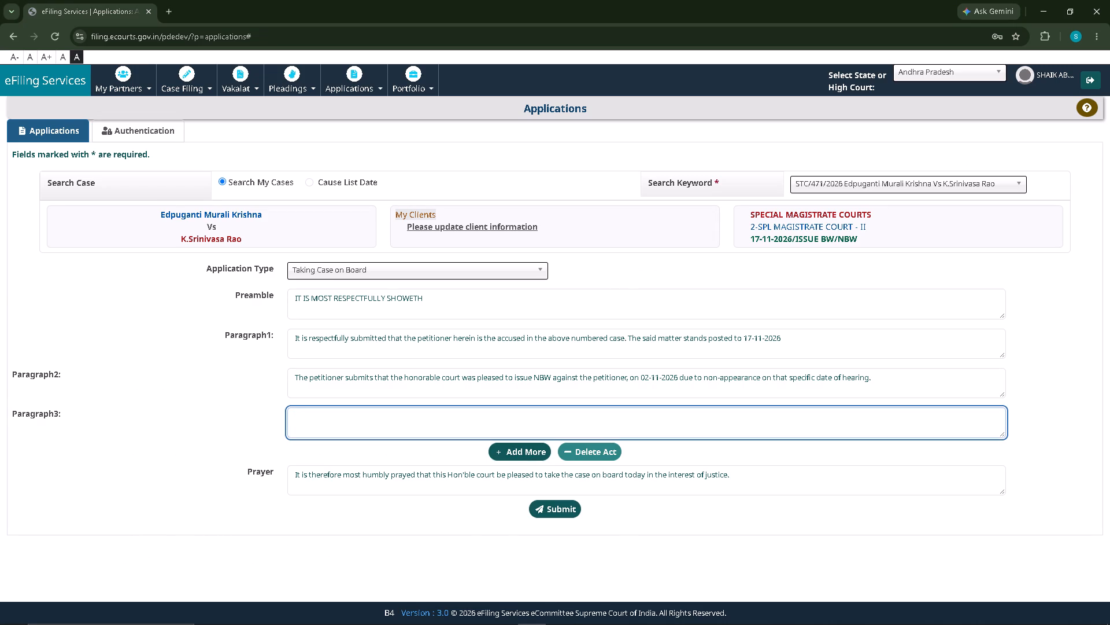
key("ctrl+v")
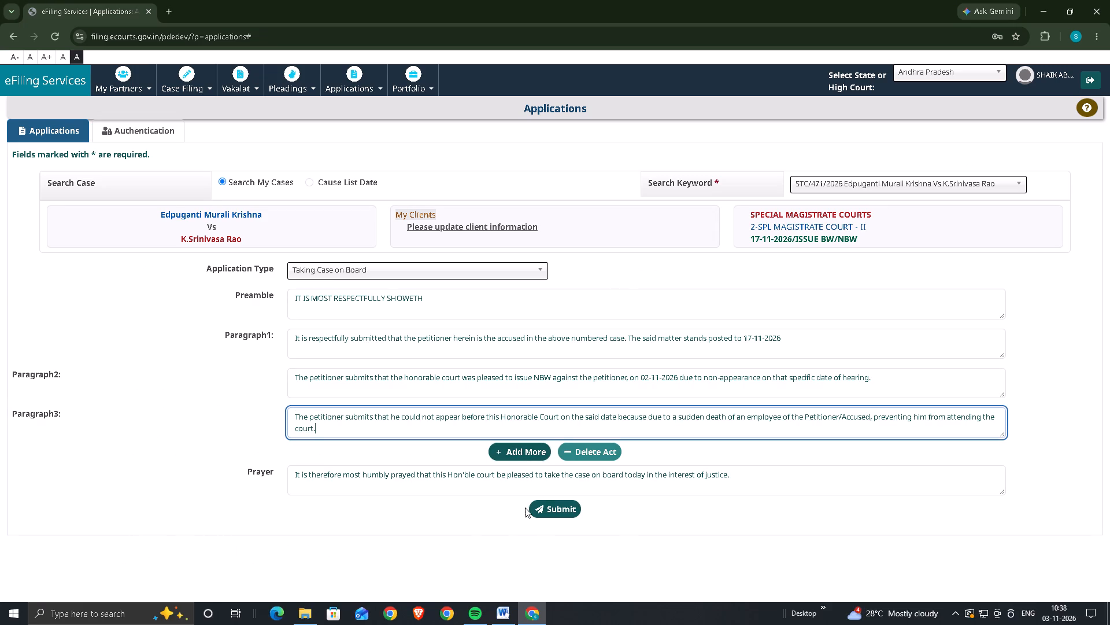
Add Paragraph4 to the application and fill it with the petition's fourth numbered paragraph, without its number, copied from the Word document.
left_click(509, 458)
left_click(503, 615)
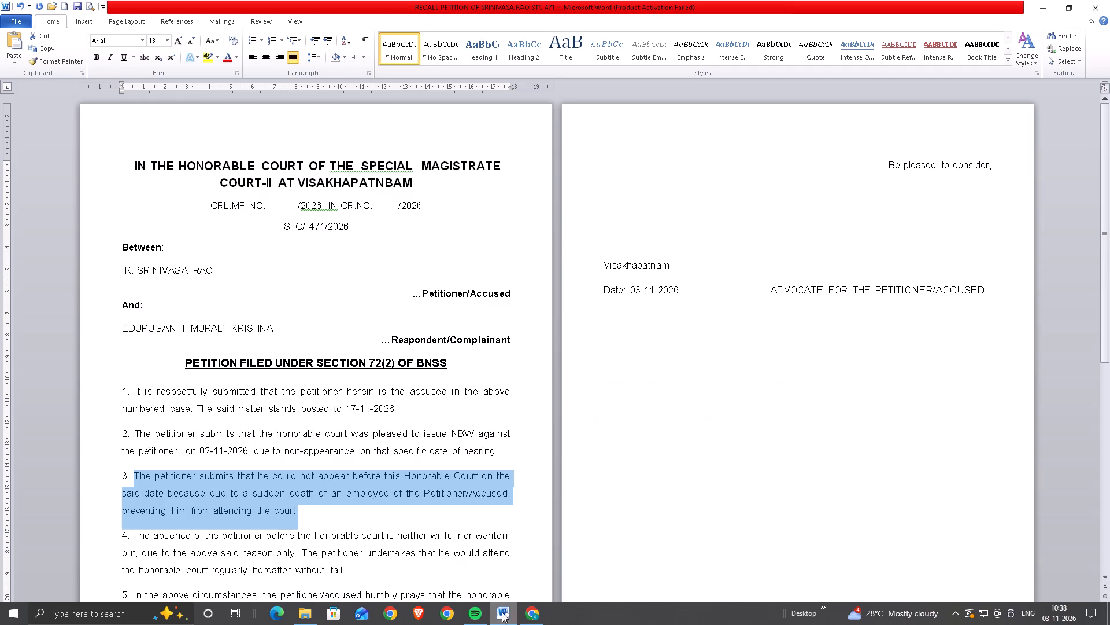
scroll(357, 487, "down", 3)
left_click_drag(135, 427, 309, 457)
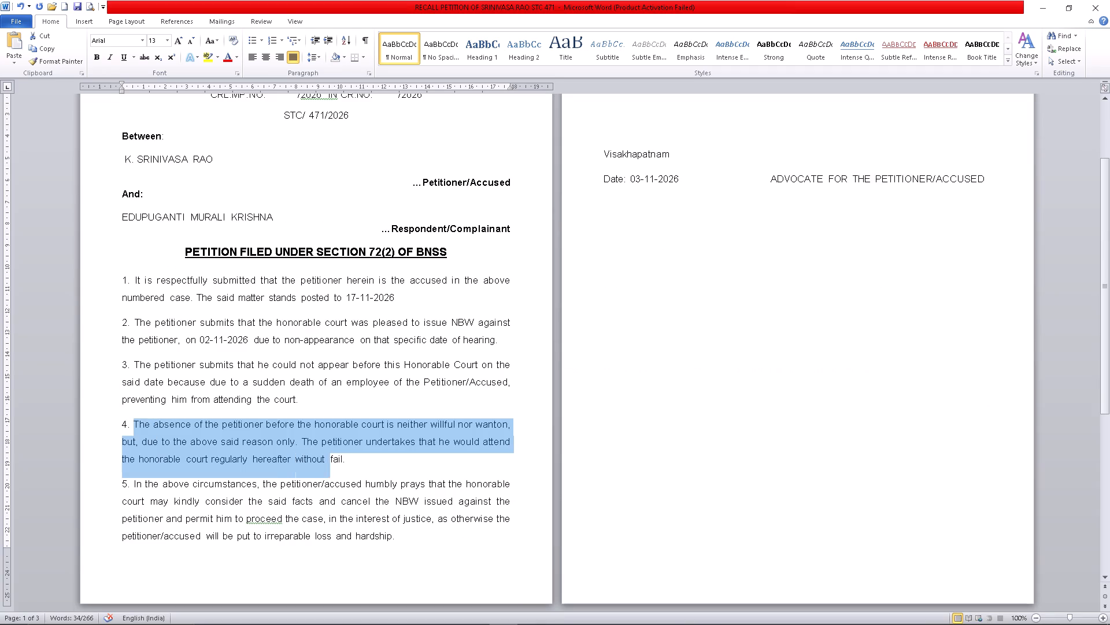
left_click_drag(309, 457, 360, 457)
right_click(318, 455)
left_click(367, 288)
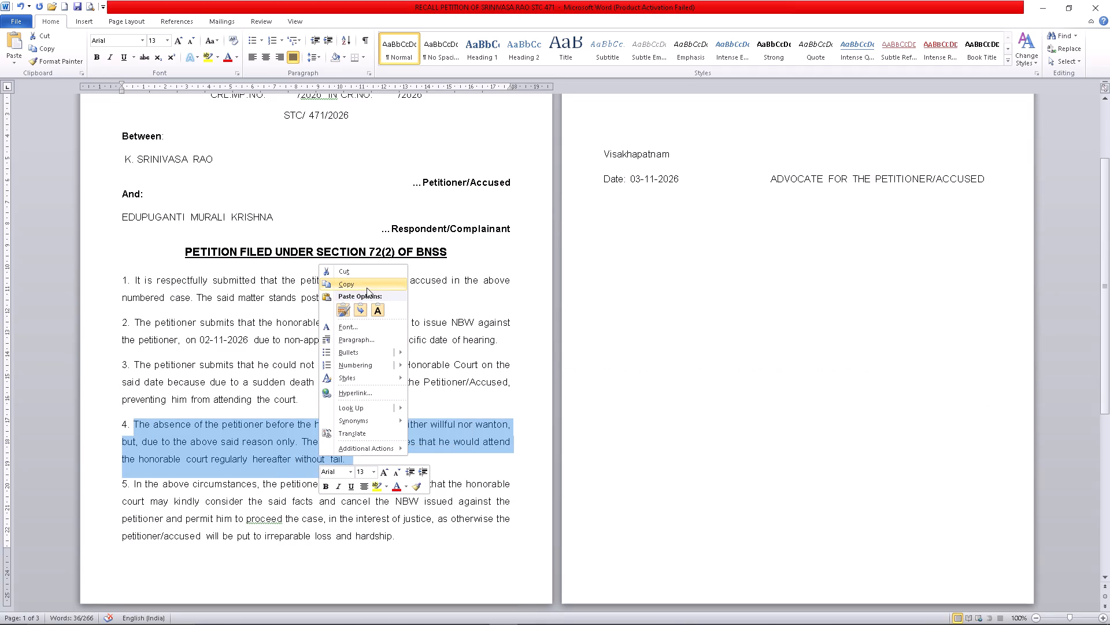
left_click(528, 618)
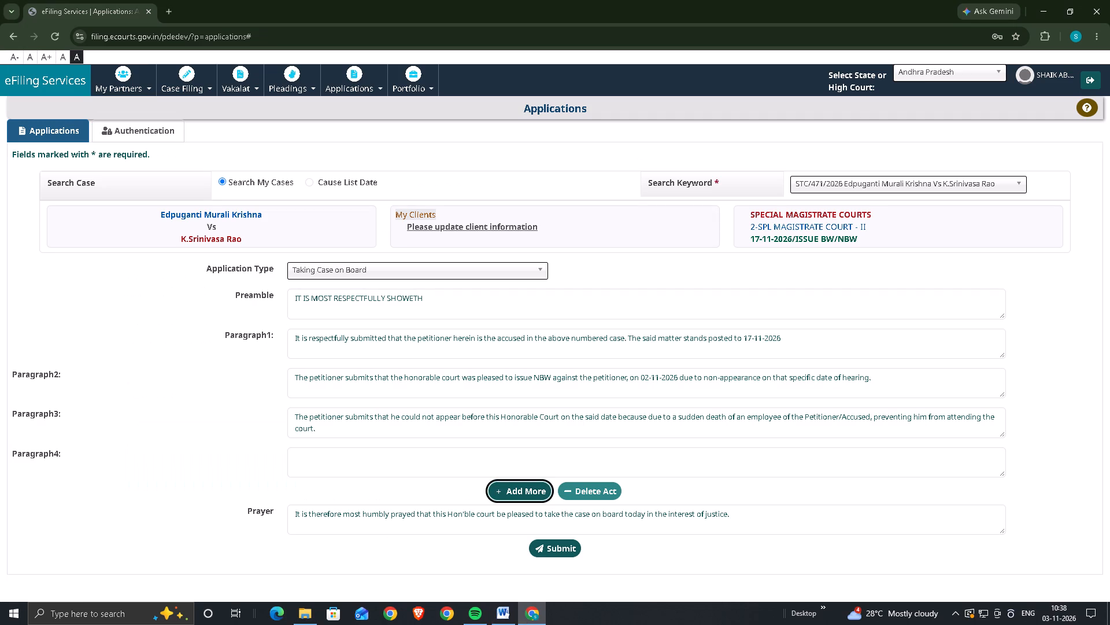
left_click(308, 456)
key("ctrl+v")
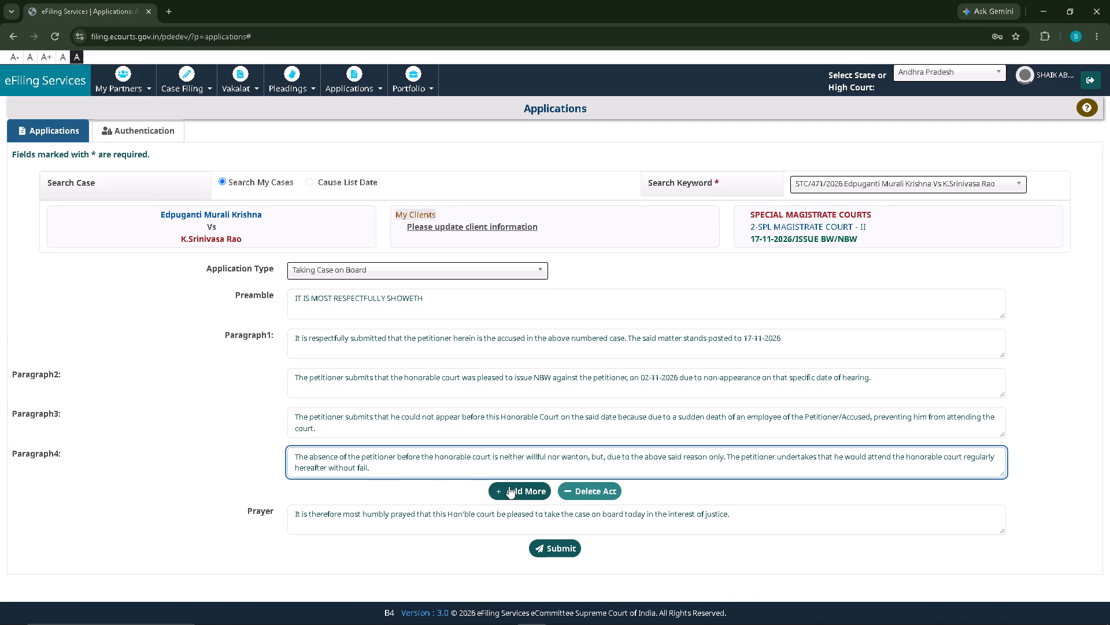
Add Paragraph5 to the application and fill it with the petition's fifth numbered paragraph, without its number, copied from the Word document.
left_click(509, 486)
left_click(504, 612)
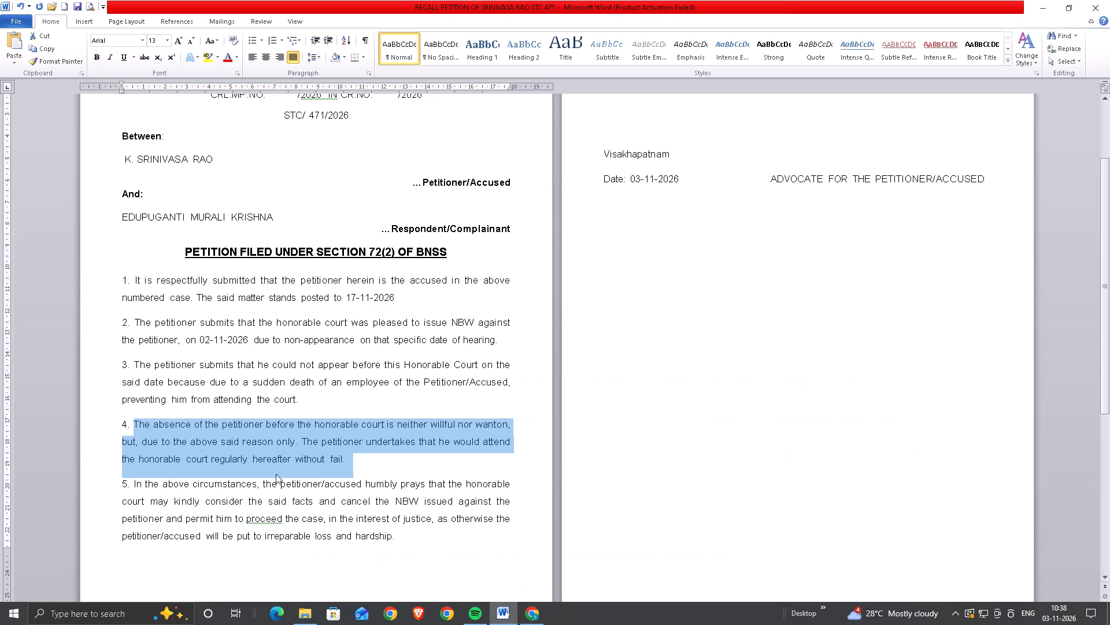
left_click_drag(137, 486, 435, 545)
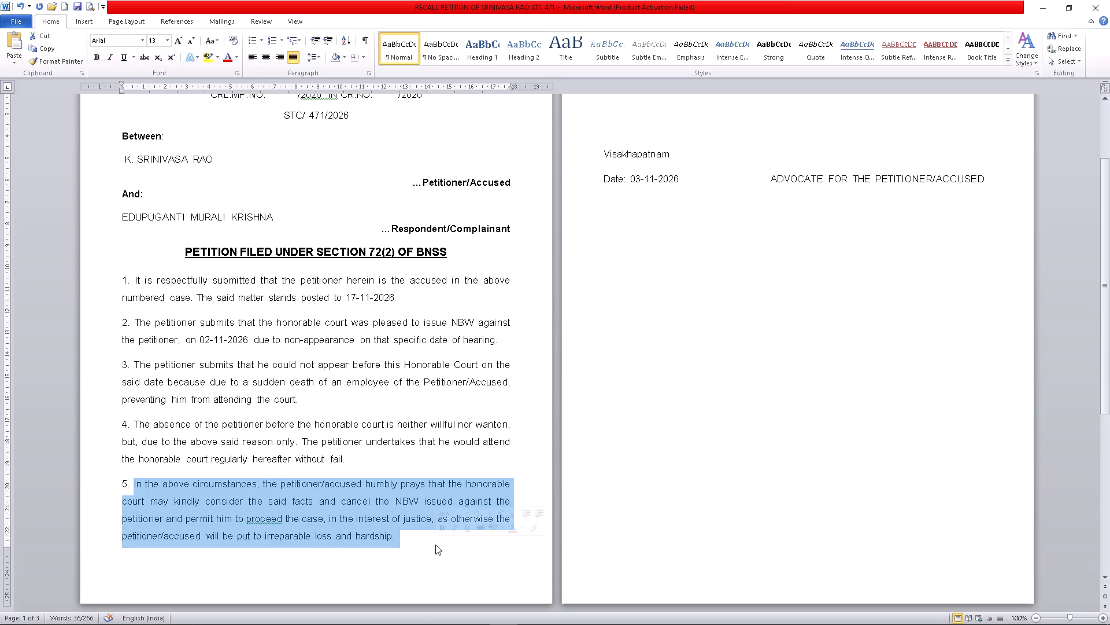
right_click(305, 498)
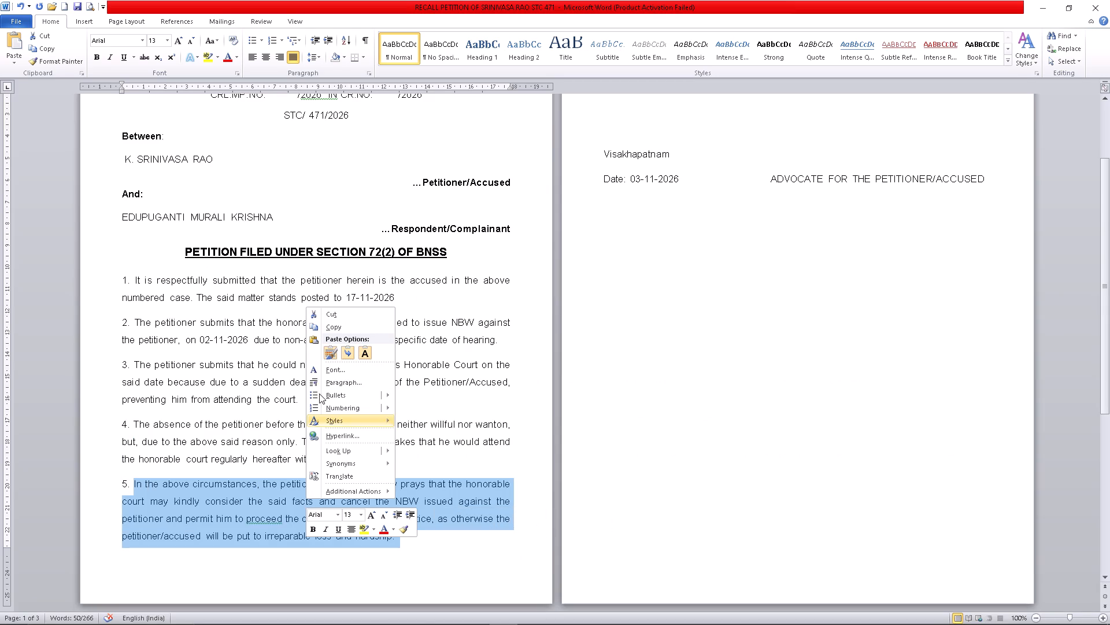
left_click(343, 325)
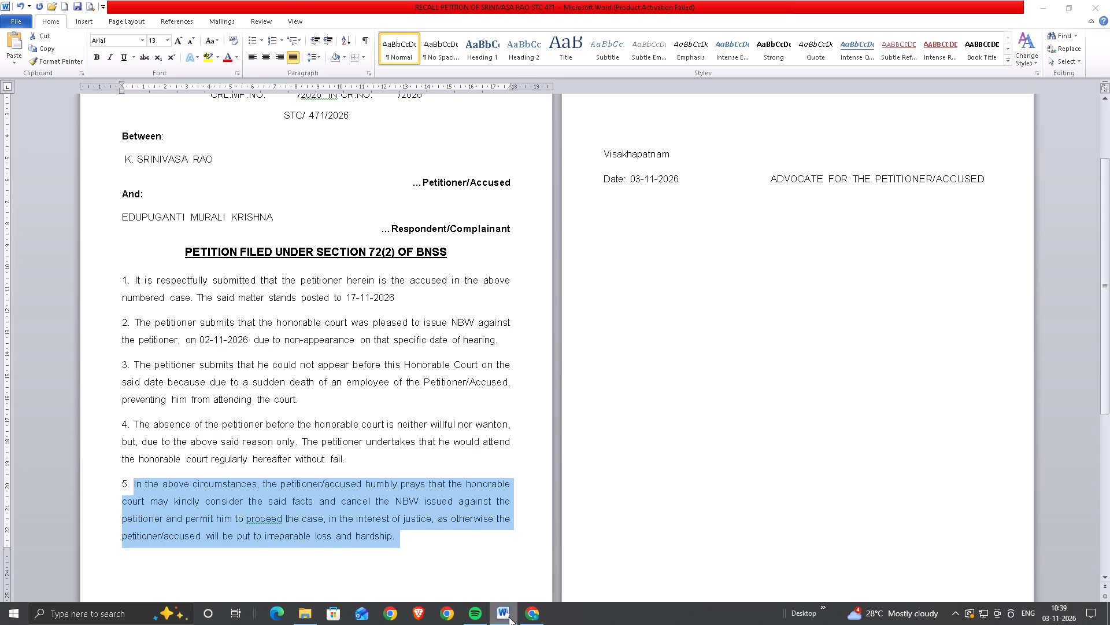
left_click(509, 617)
left_click(532, 612)
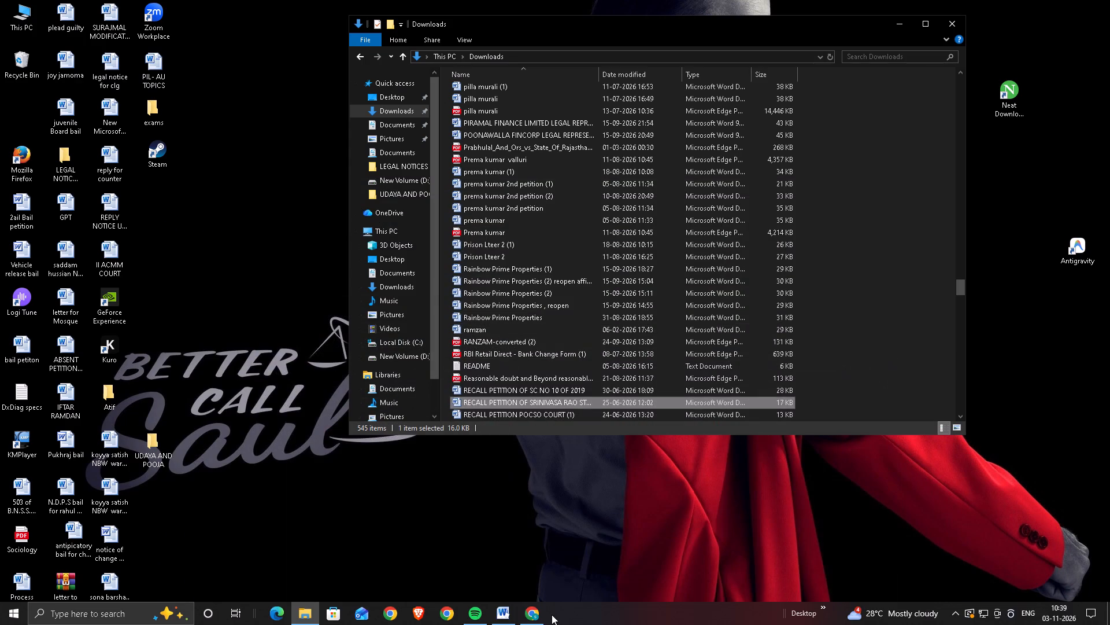
left_click(526, 609)
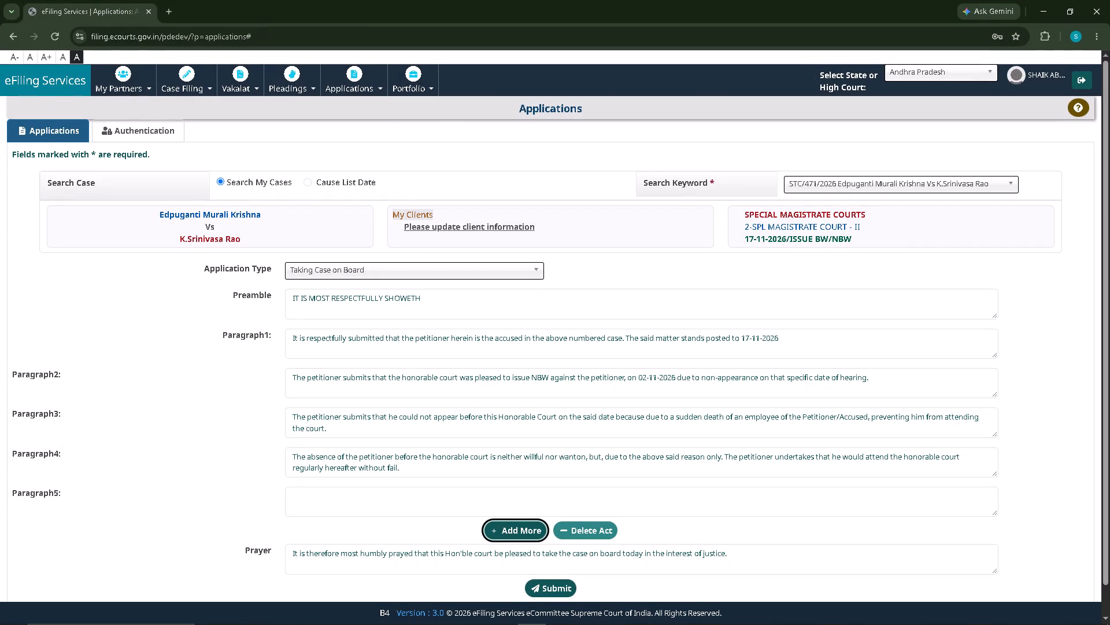
left_click(308, 503)
key("ctrl+v")
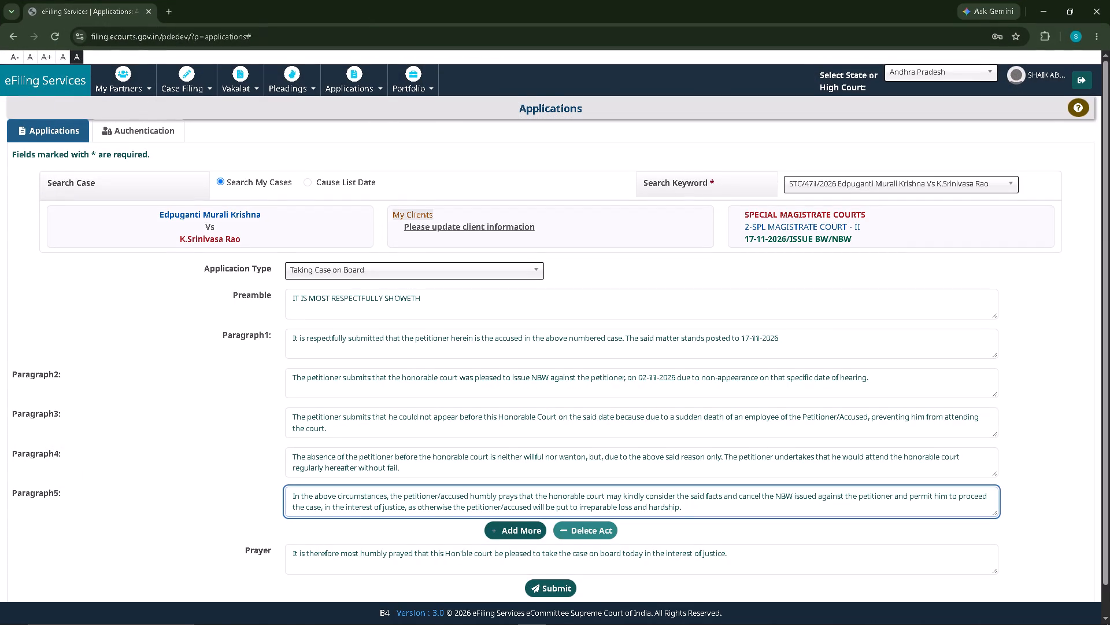
Delete the default text from the application's Prayer field.
scroll(529, 502, "down", 2)
left_click_drag(736, 520, 735, 520)
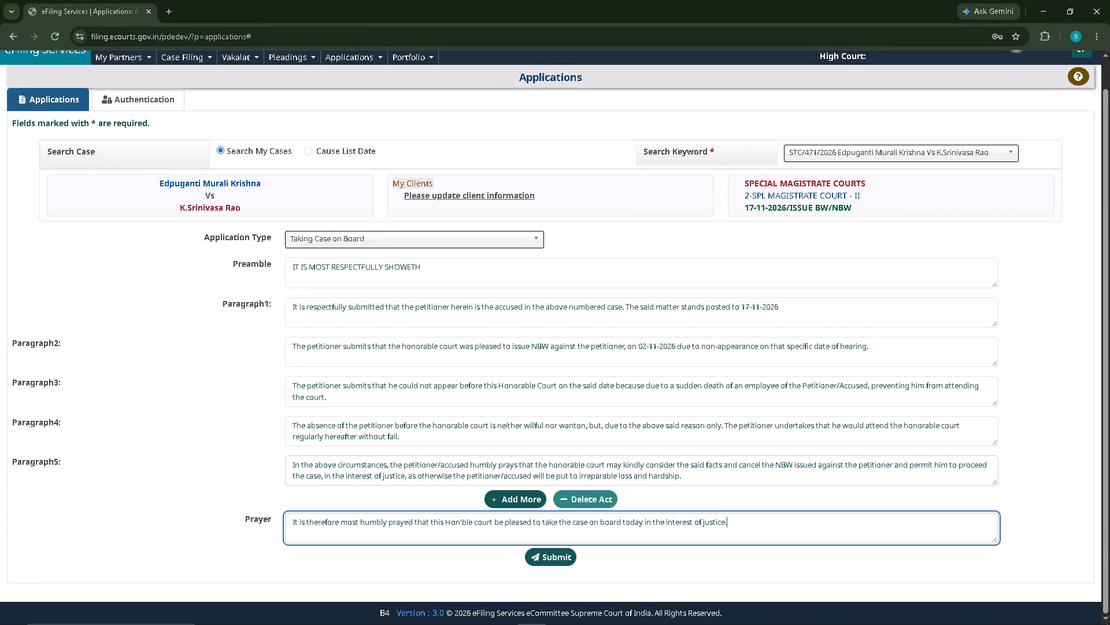
left_click_drag(735, 520, 290, 531)
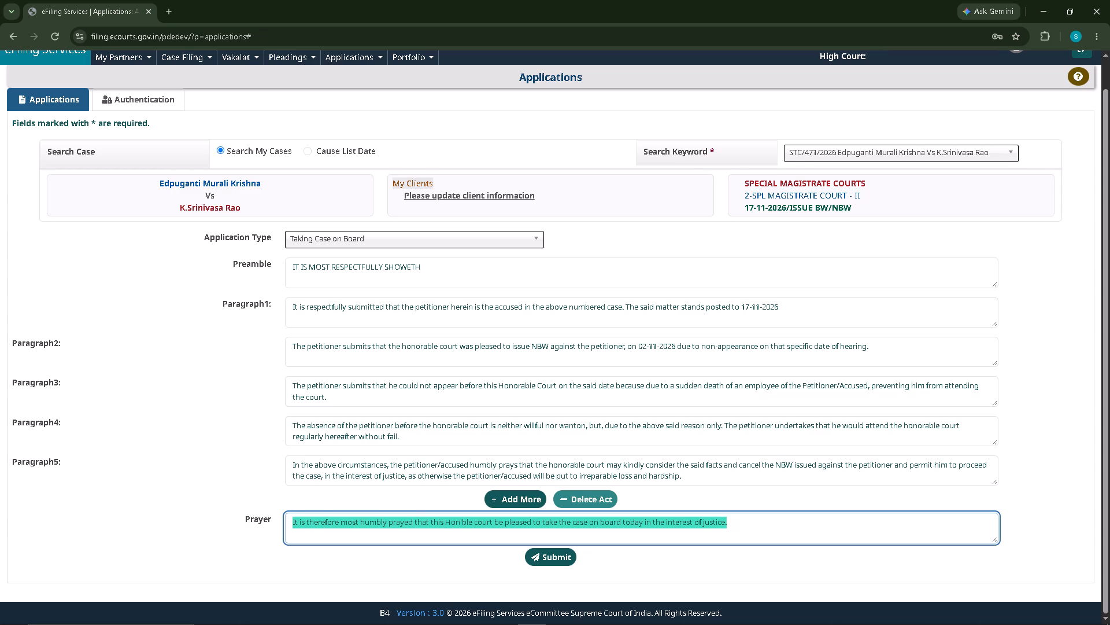
key("BackSpace")
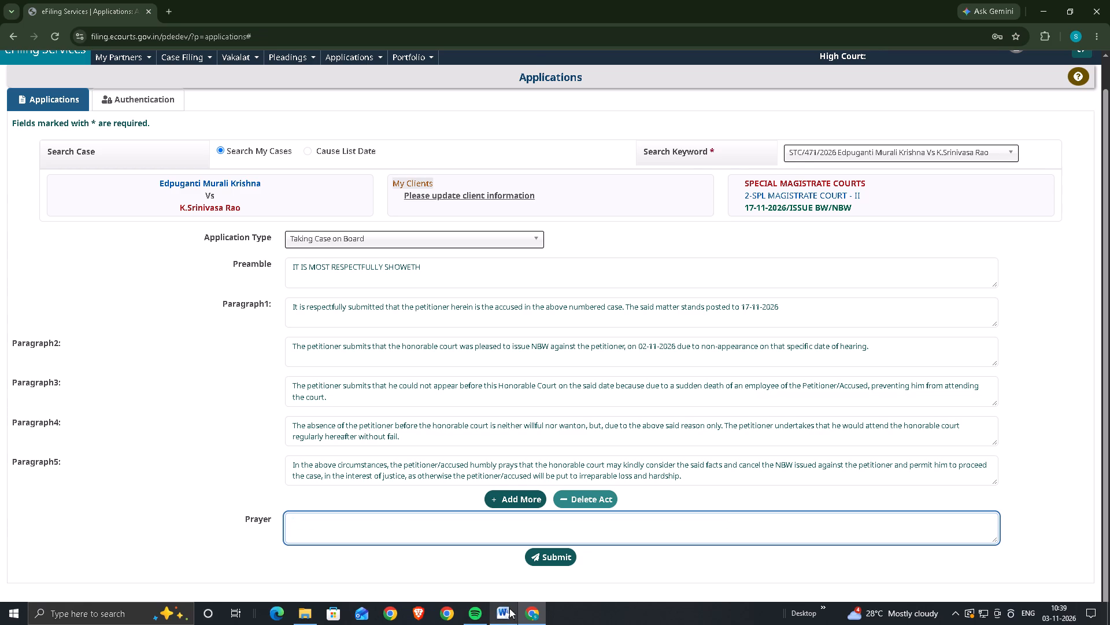
Look through the Word petition for prayer wording, select its fifth numbered paragraph's text, and return to the application form in Chrome.
left_click(513, 613)
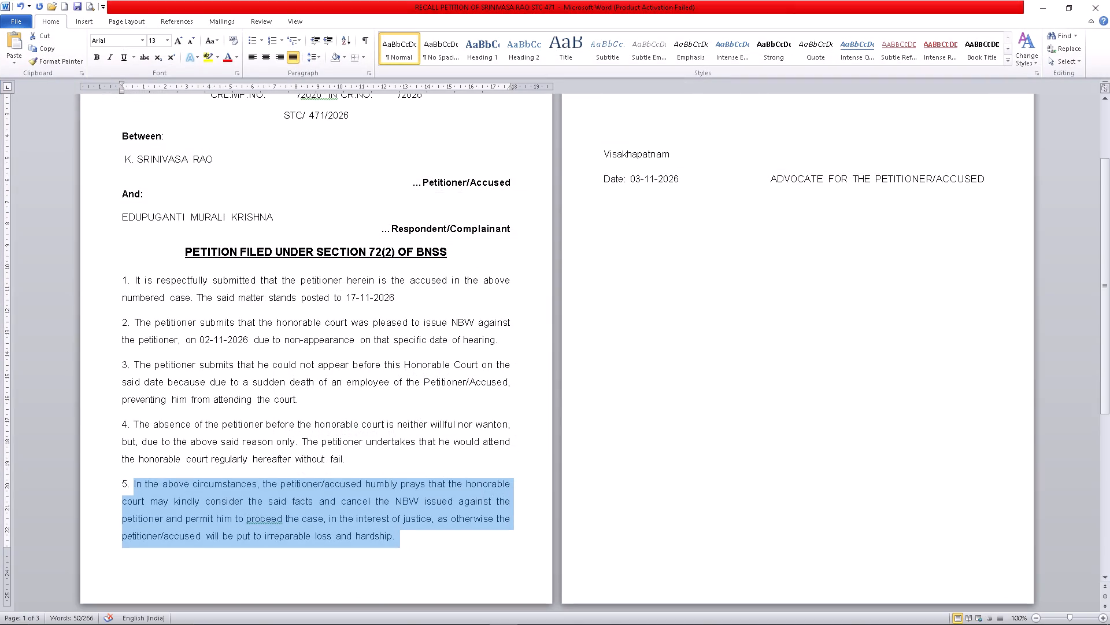
scroll(612, 410, "up", 3)
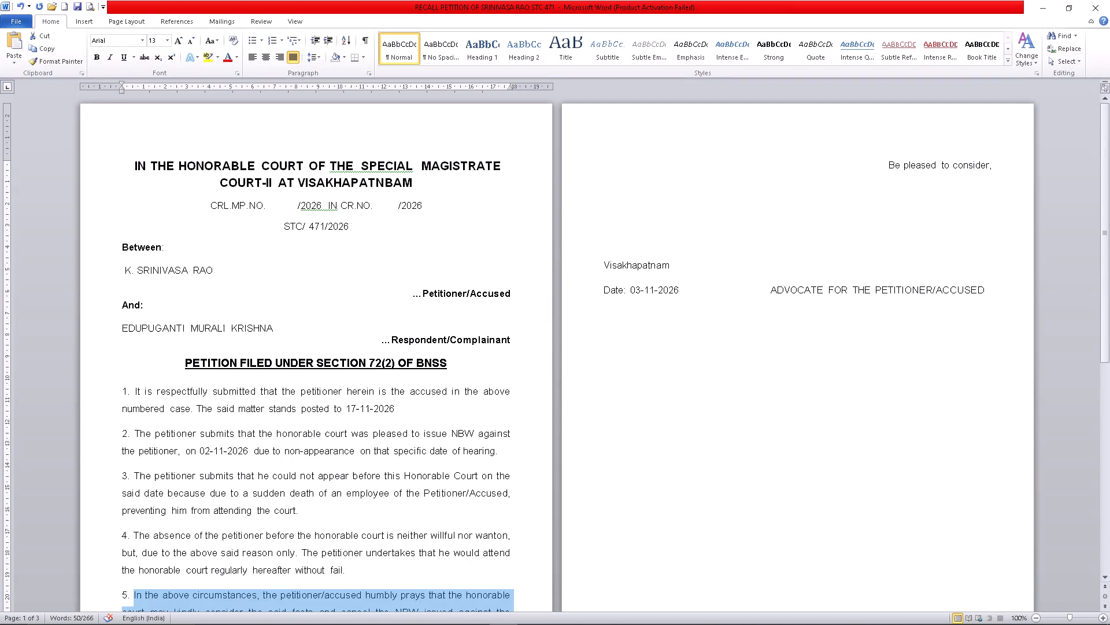
left_click(619, 413)
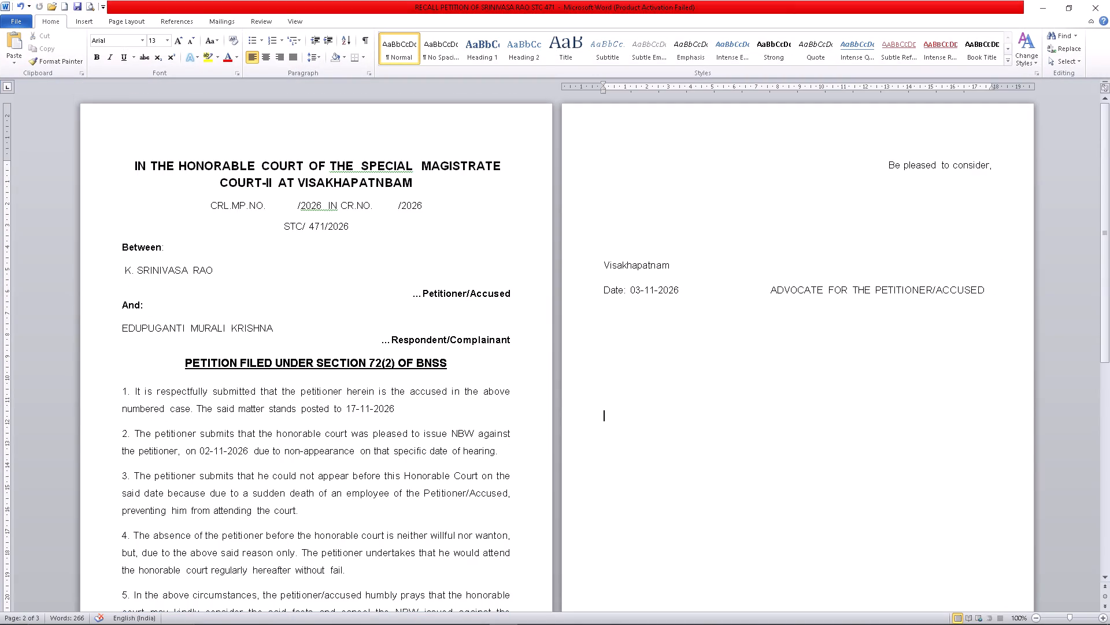
scroll(795, 265, "down", 3)
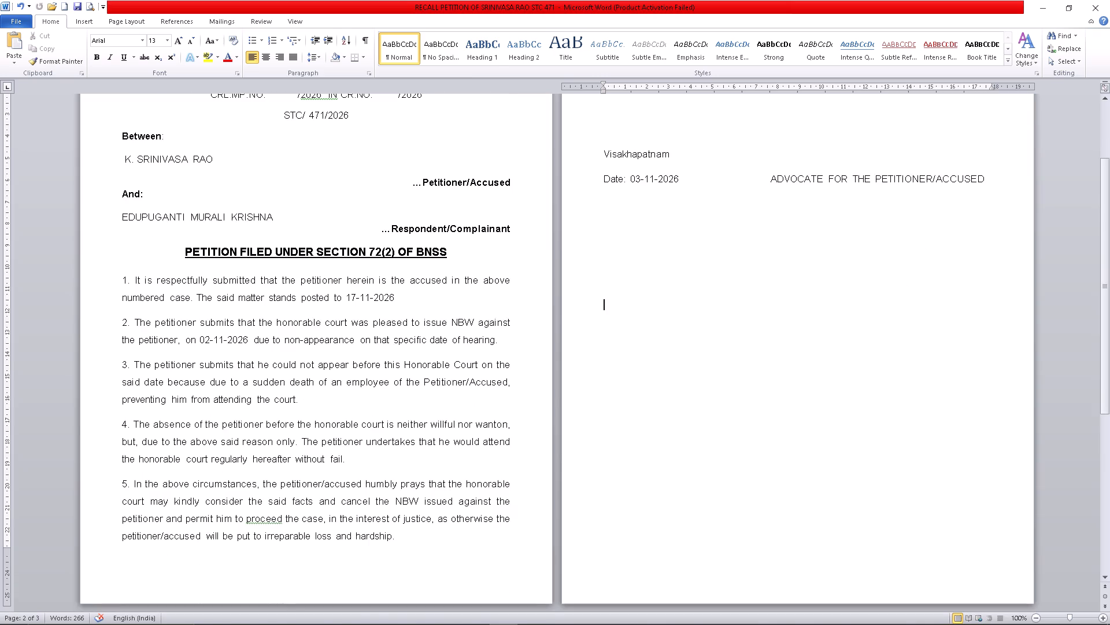
scroll(764, 265, "down", 5)
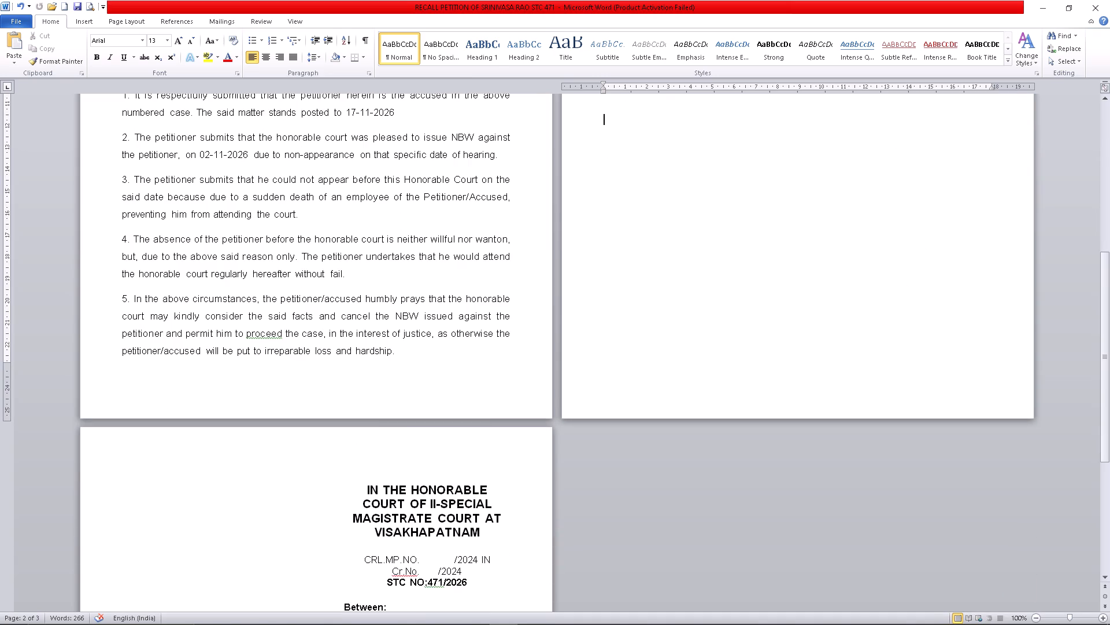
left_click_drag(132, 297, 380, 359)
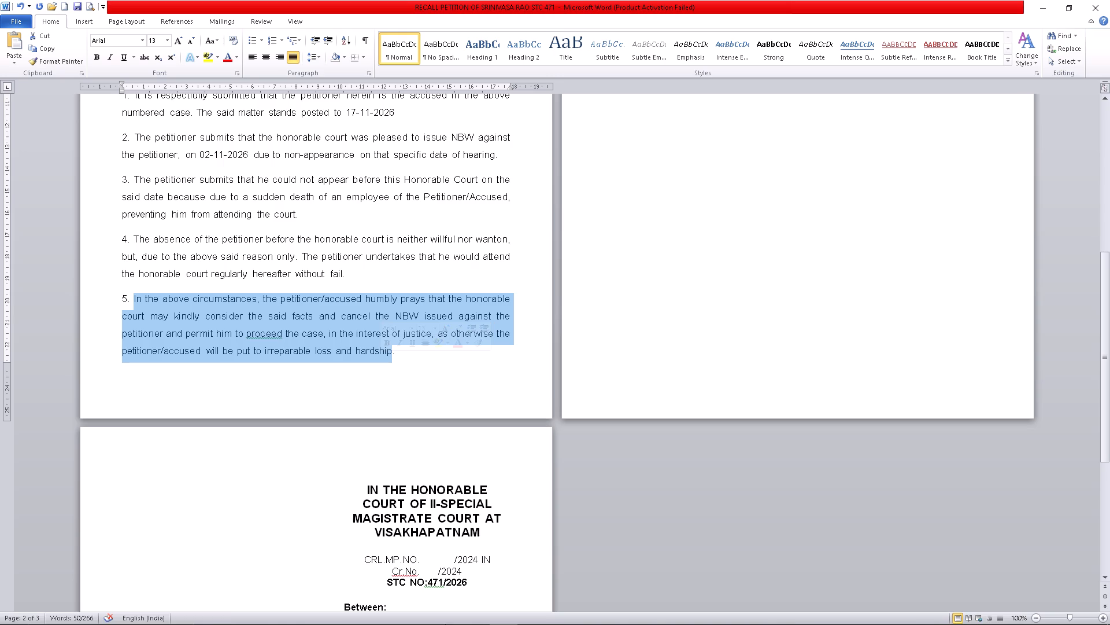
left_click(534, 615)
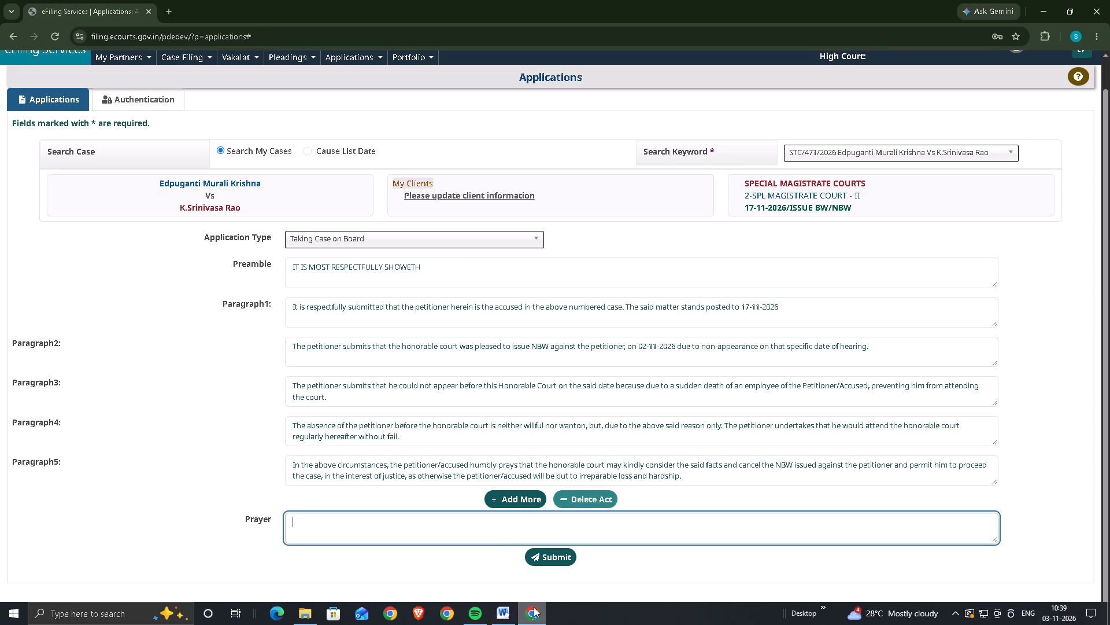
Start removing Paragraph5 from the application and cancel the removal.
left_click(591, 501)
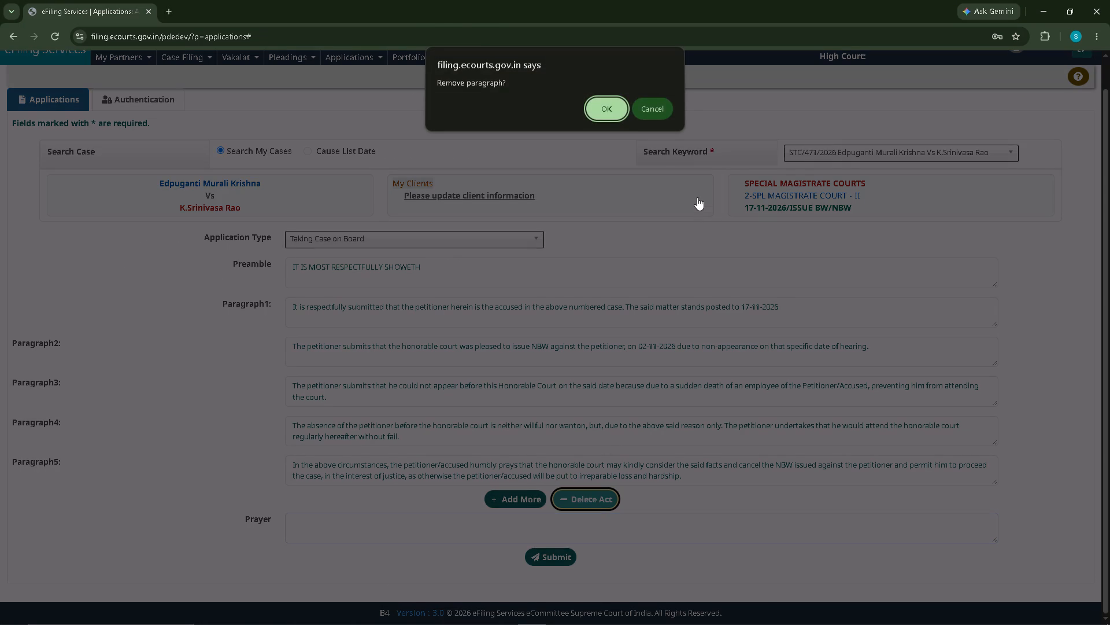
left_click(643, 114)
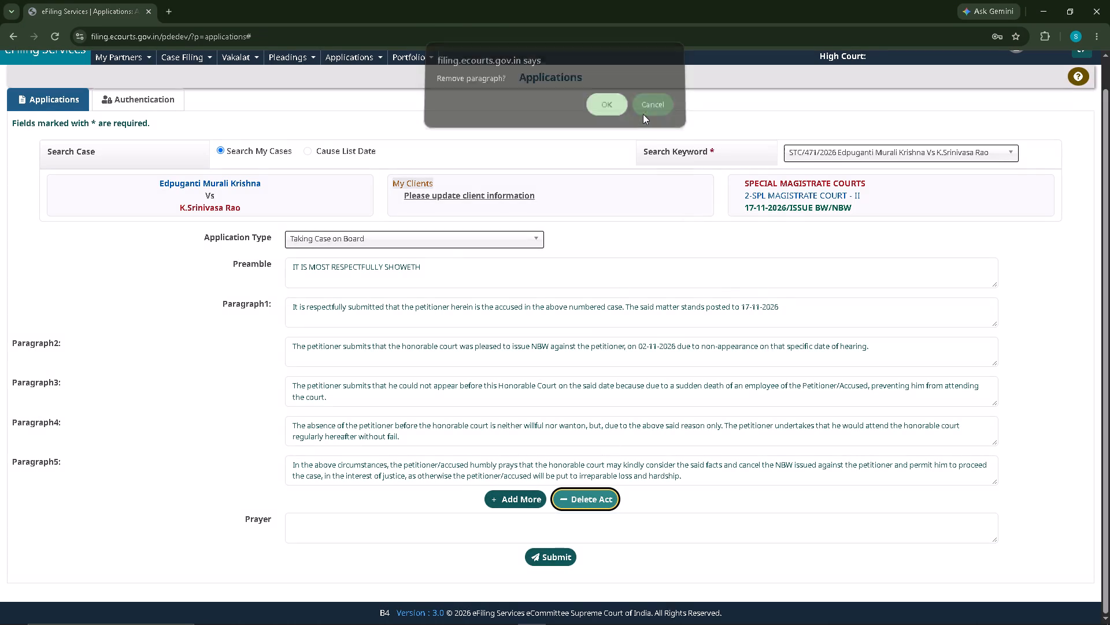
Delete all the text from the application's Paragraph5 field.
left_click_drag(690, 479, 301, 424)
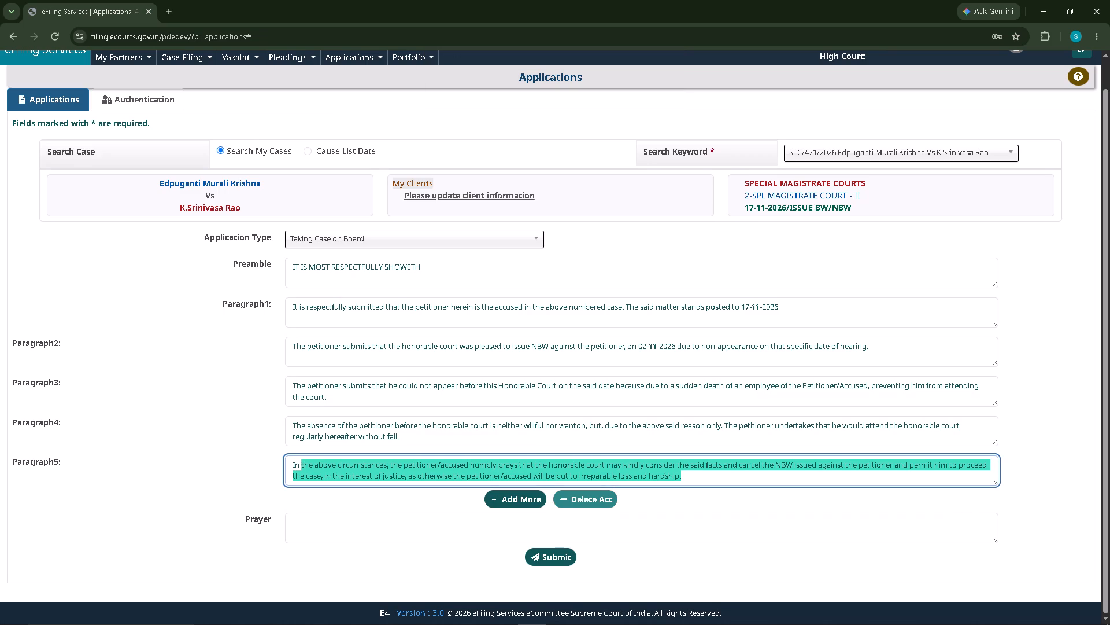
left_click_drag(301, 424, 290, 426)
key("BackSpace")
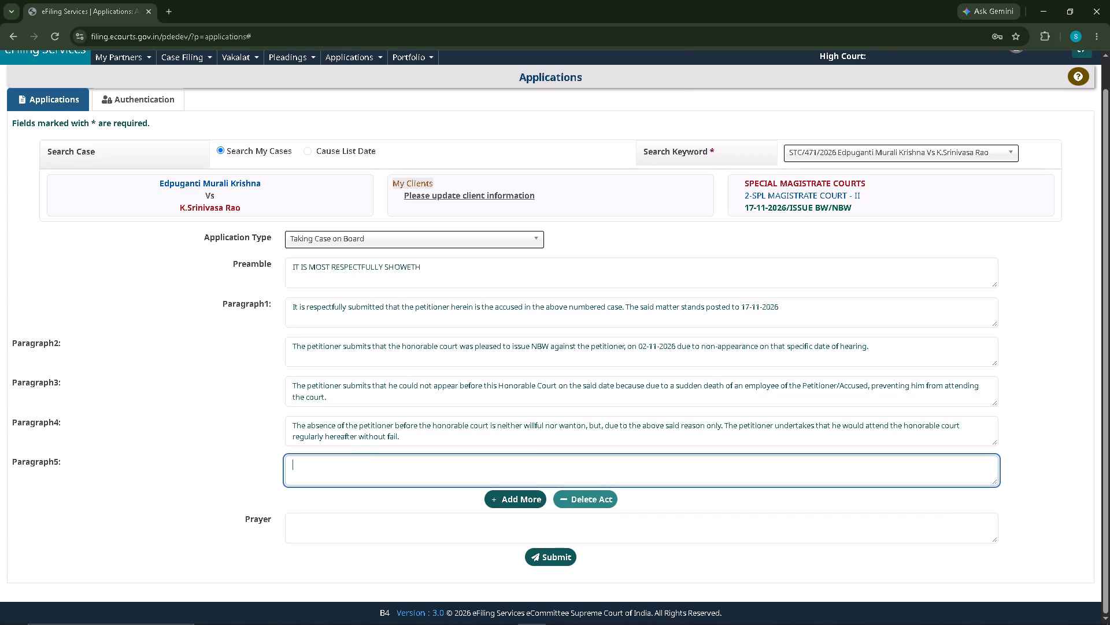
Fill the Prayer field with the petition's fifth numbered paragraph, already copied from the Word document.
left_click(398, 524)
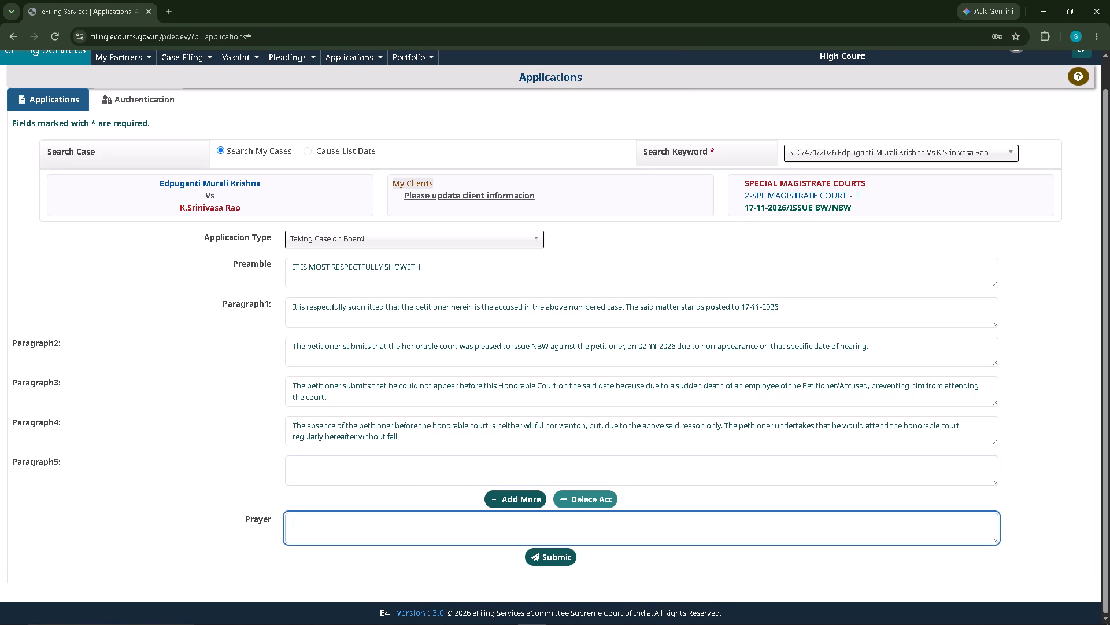
key("ctrl+v")
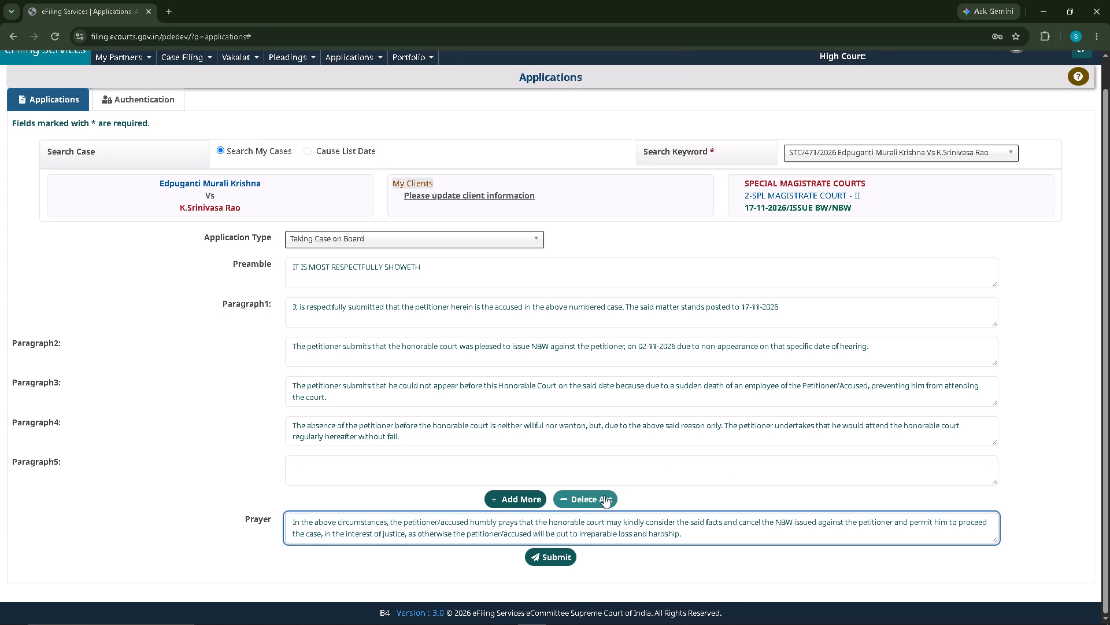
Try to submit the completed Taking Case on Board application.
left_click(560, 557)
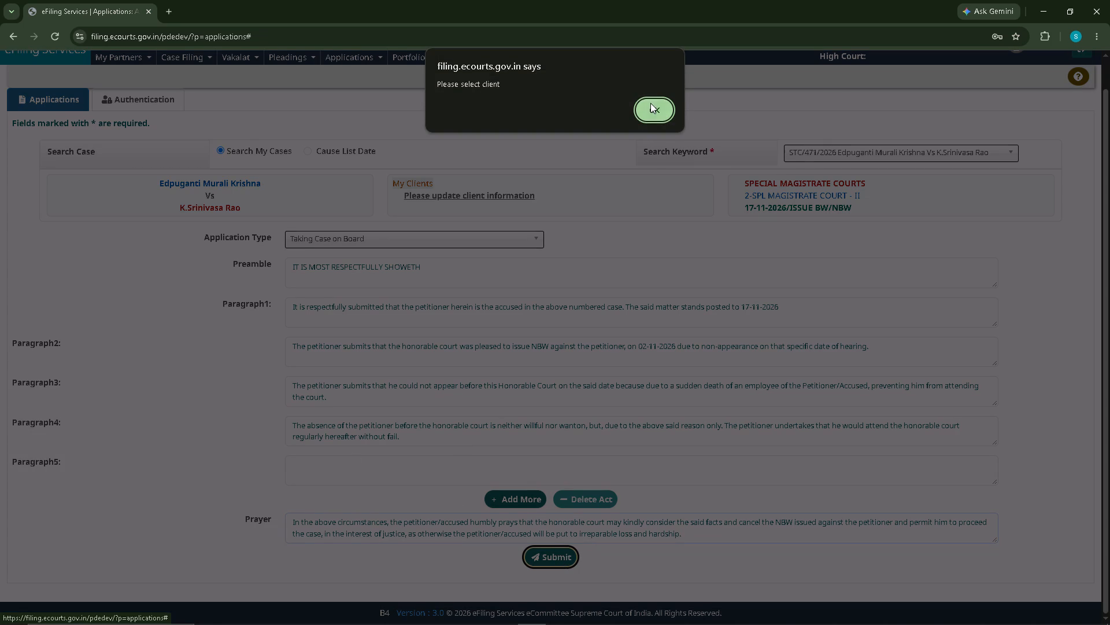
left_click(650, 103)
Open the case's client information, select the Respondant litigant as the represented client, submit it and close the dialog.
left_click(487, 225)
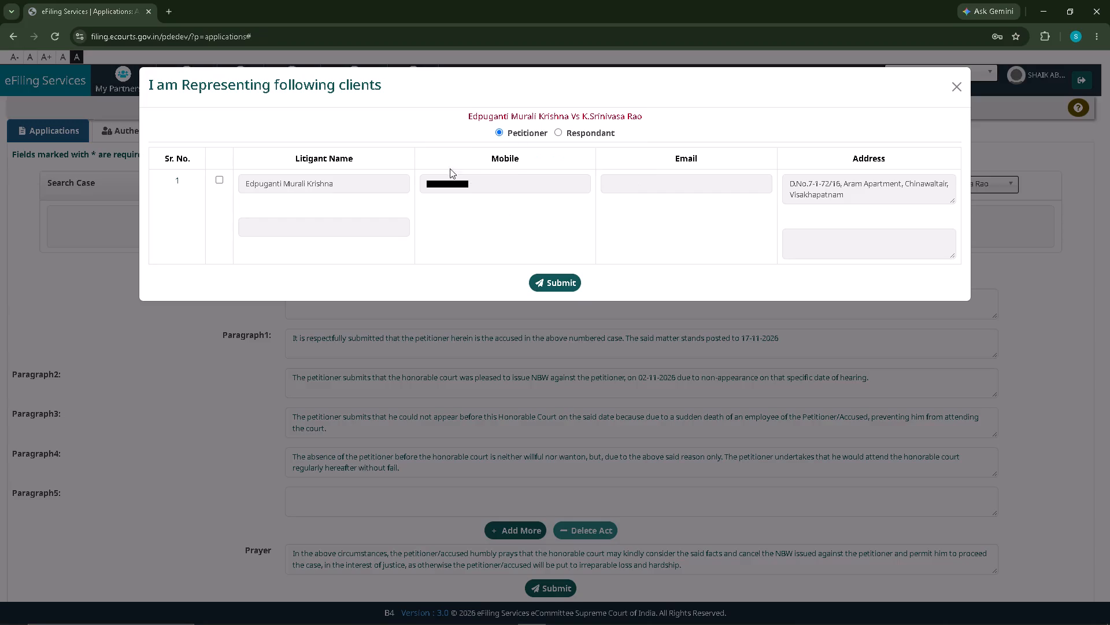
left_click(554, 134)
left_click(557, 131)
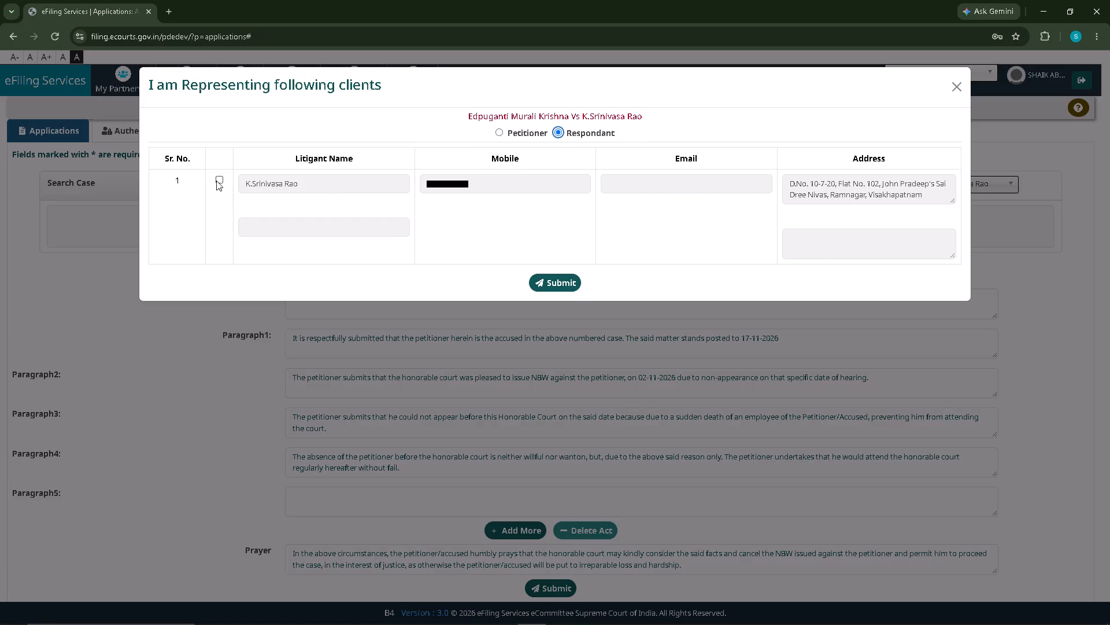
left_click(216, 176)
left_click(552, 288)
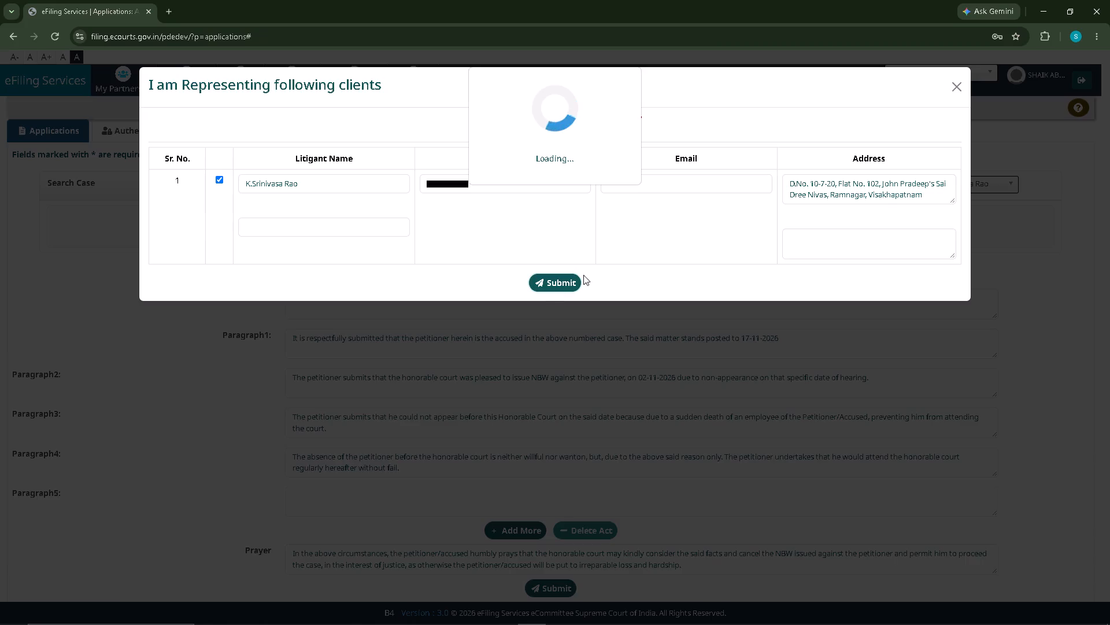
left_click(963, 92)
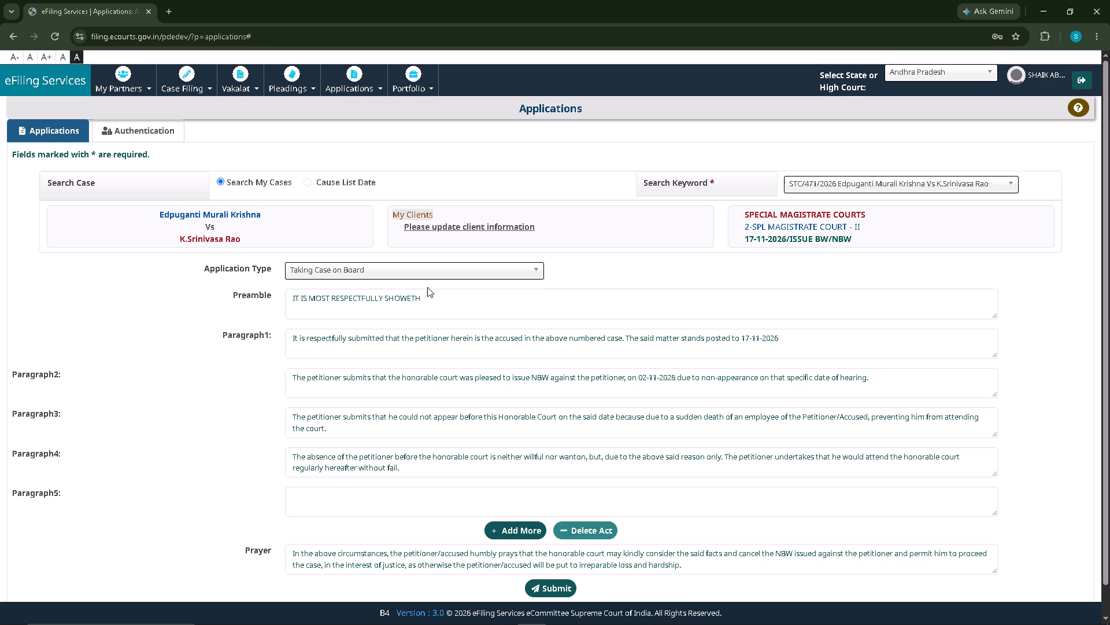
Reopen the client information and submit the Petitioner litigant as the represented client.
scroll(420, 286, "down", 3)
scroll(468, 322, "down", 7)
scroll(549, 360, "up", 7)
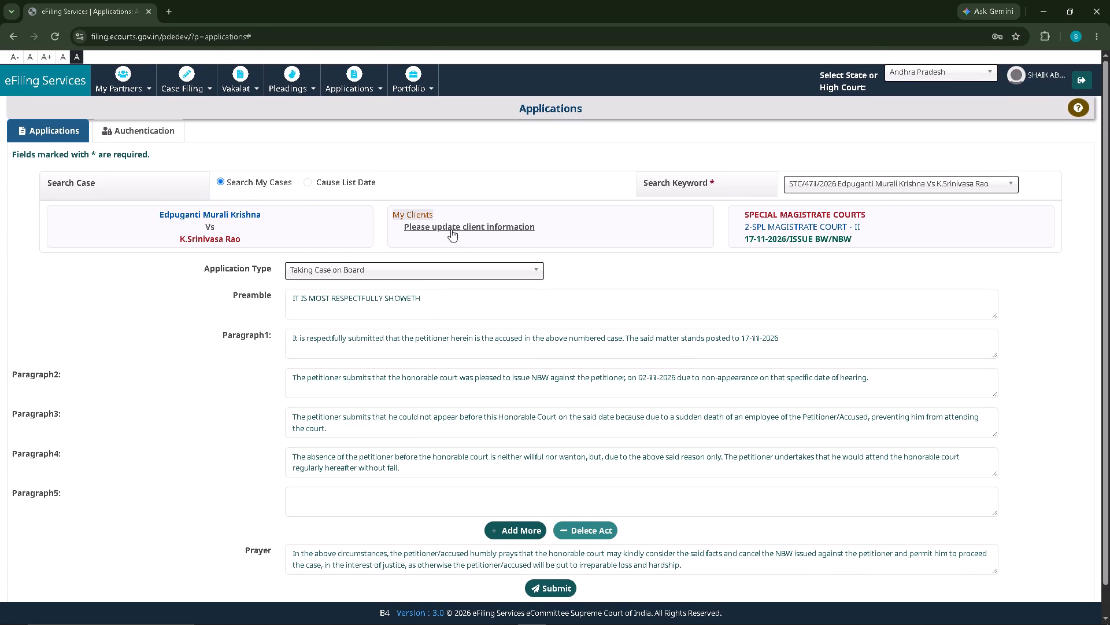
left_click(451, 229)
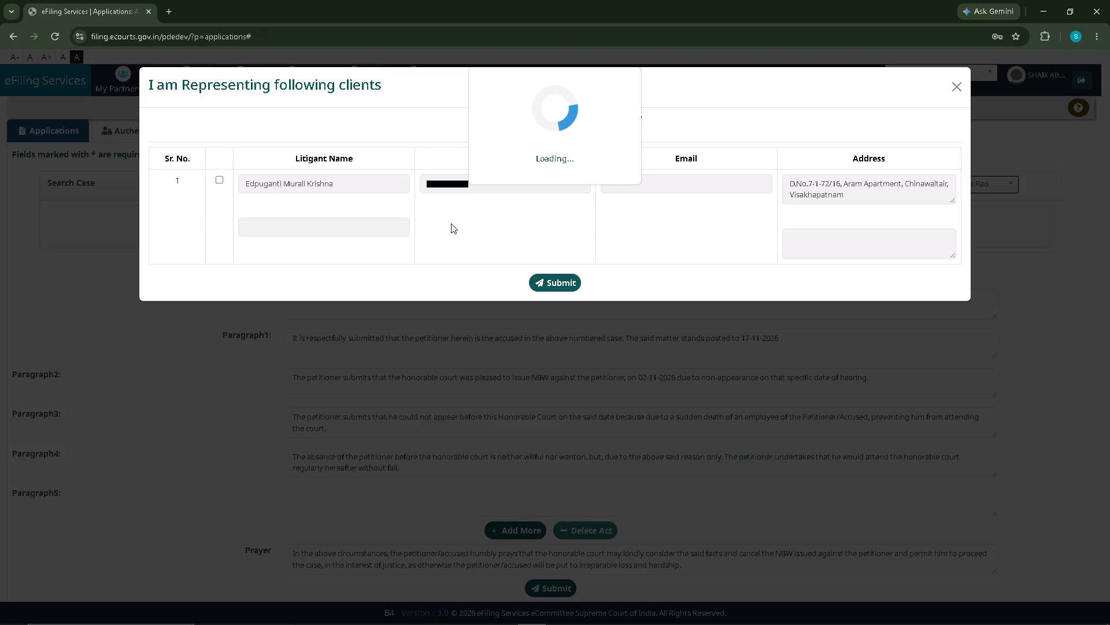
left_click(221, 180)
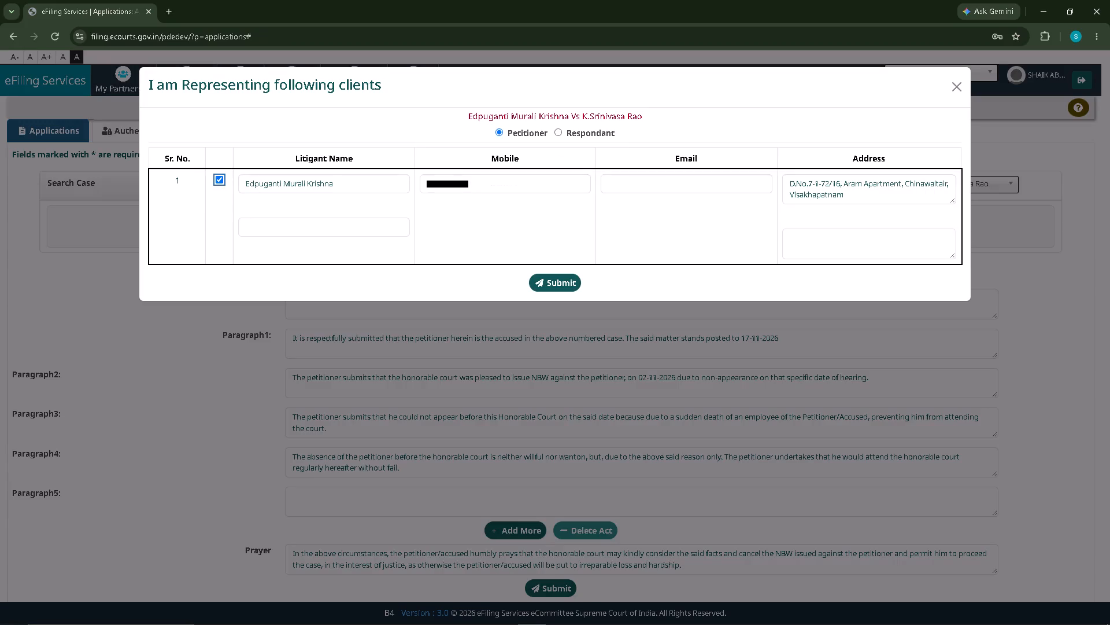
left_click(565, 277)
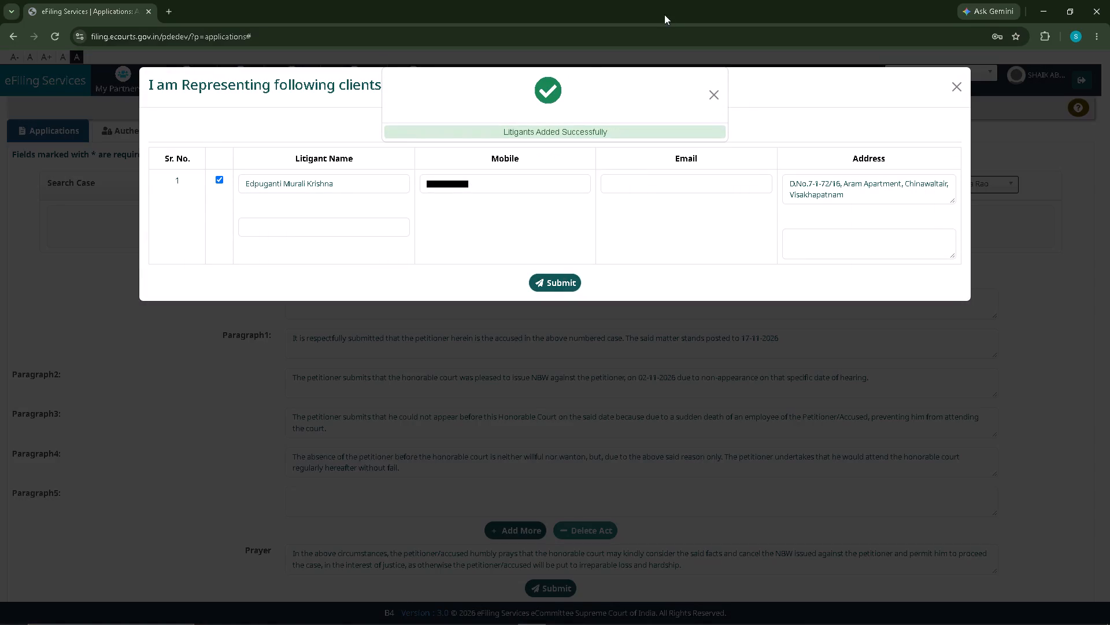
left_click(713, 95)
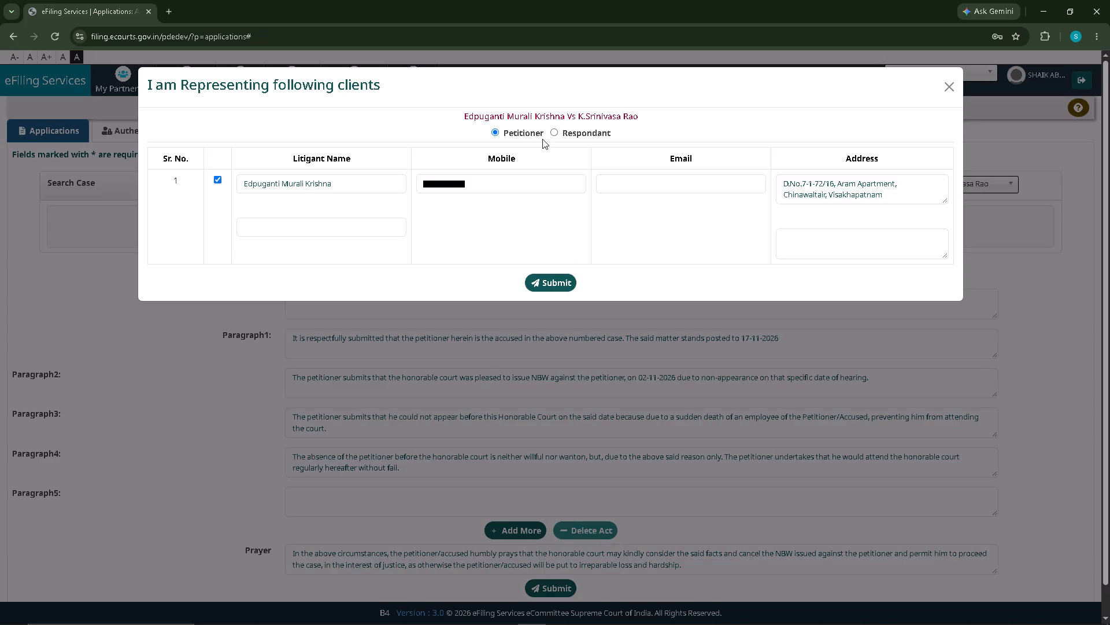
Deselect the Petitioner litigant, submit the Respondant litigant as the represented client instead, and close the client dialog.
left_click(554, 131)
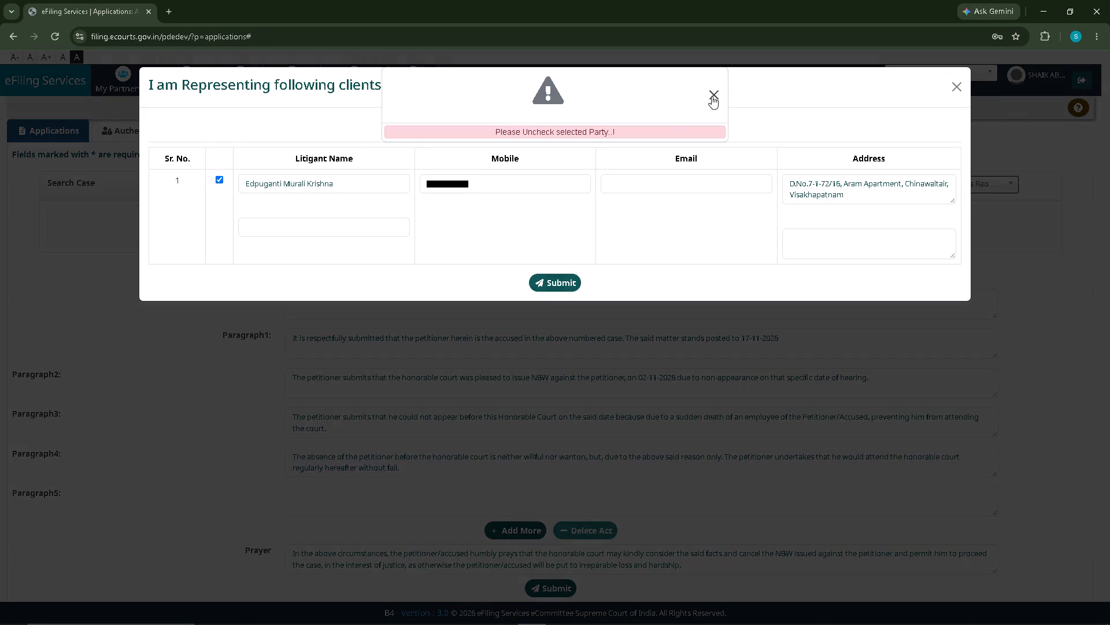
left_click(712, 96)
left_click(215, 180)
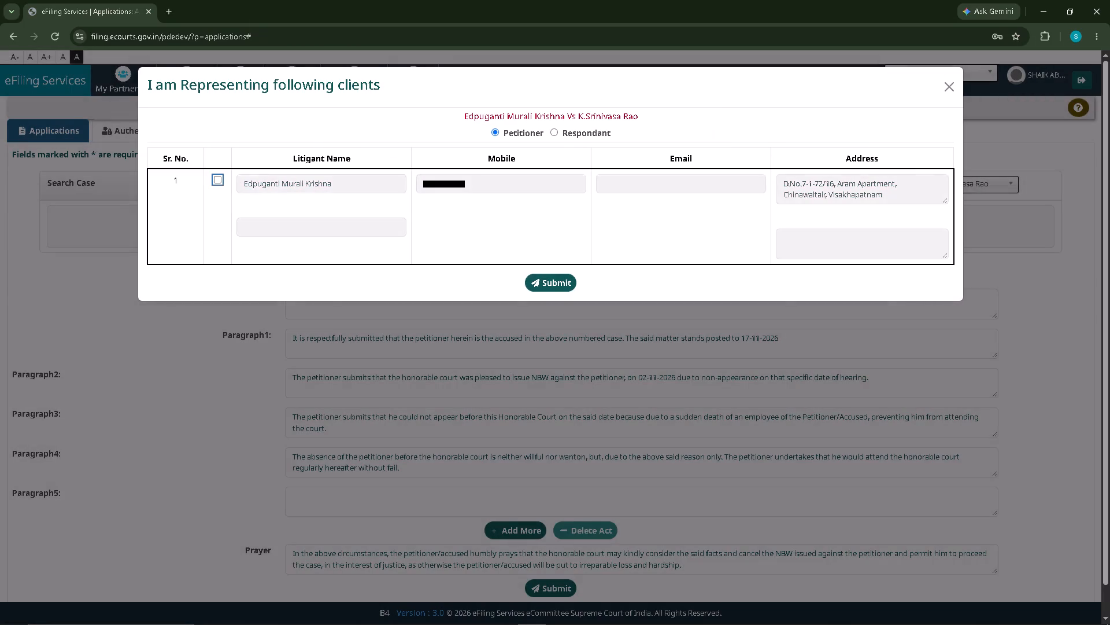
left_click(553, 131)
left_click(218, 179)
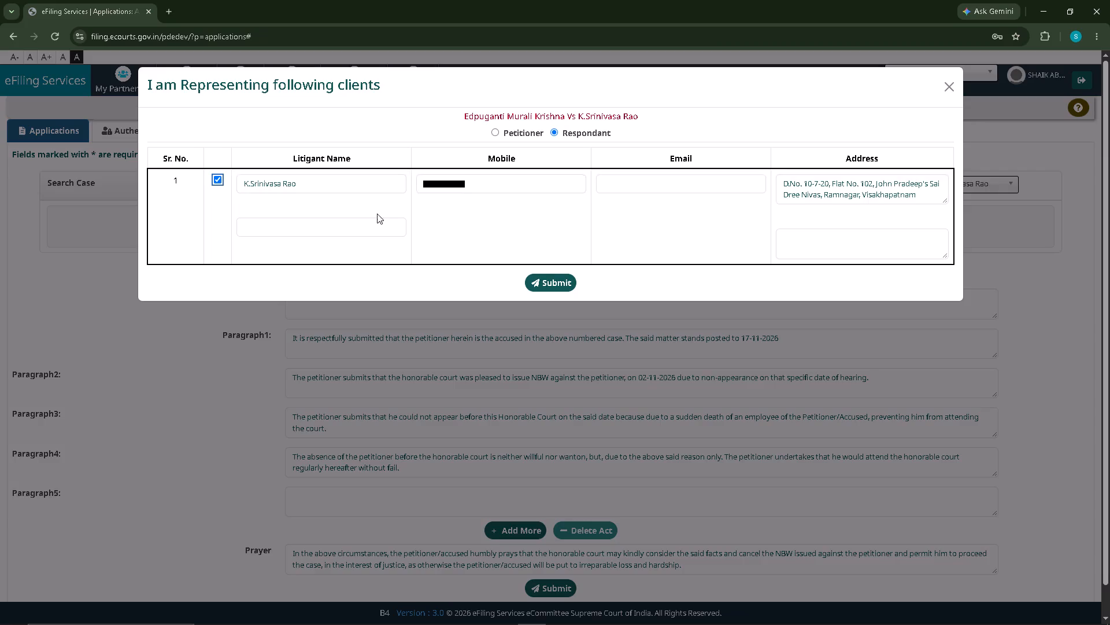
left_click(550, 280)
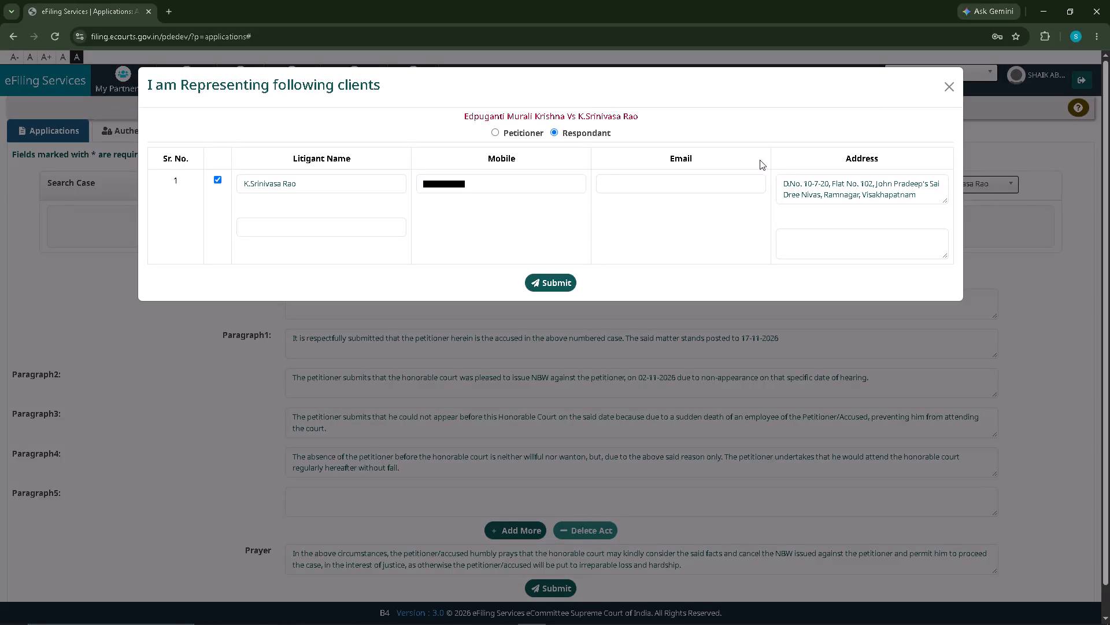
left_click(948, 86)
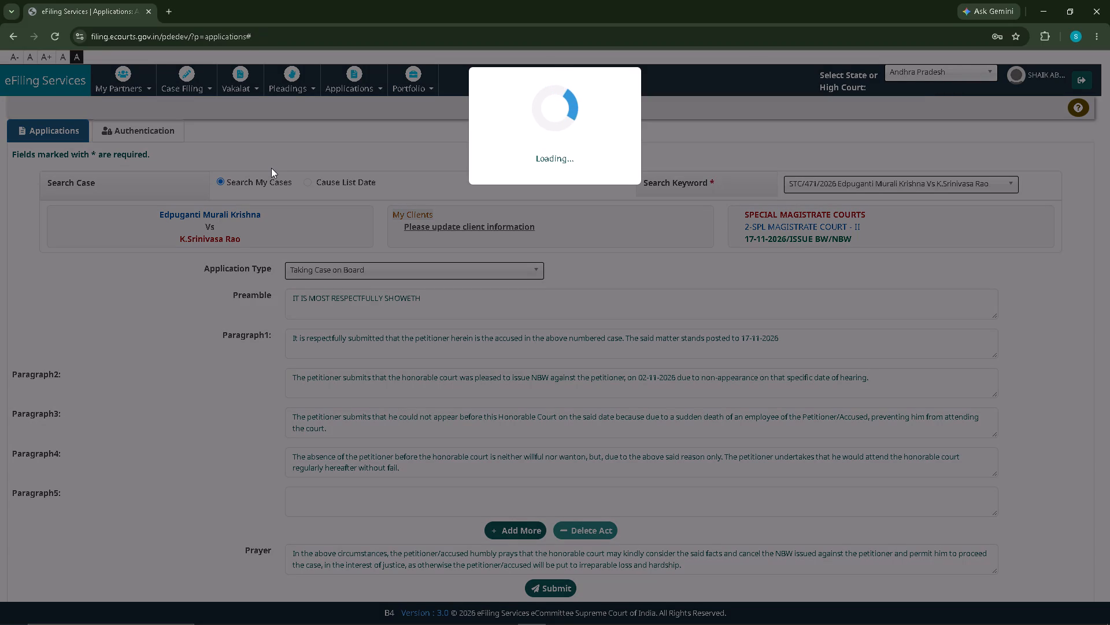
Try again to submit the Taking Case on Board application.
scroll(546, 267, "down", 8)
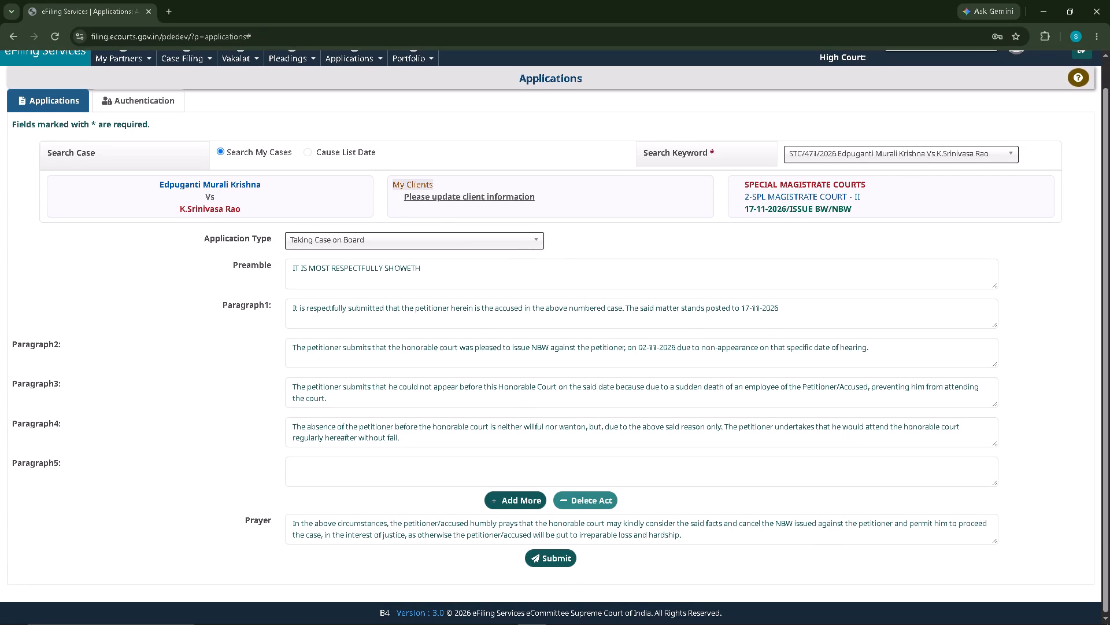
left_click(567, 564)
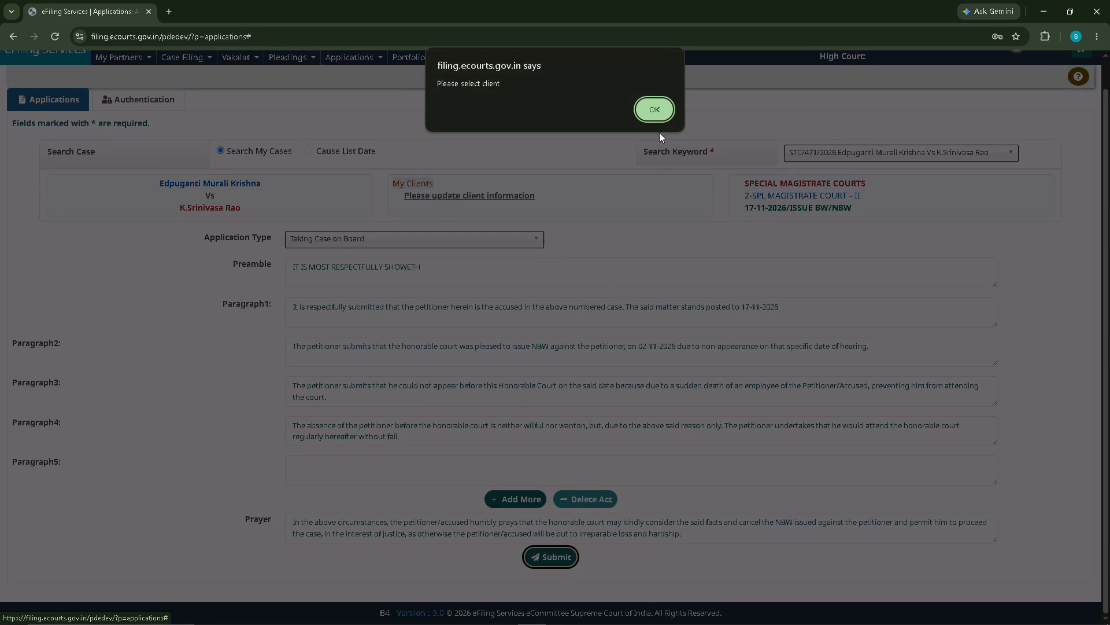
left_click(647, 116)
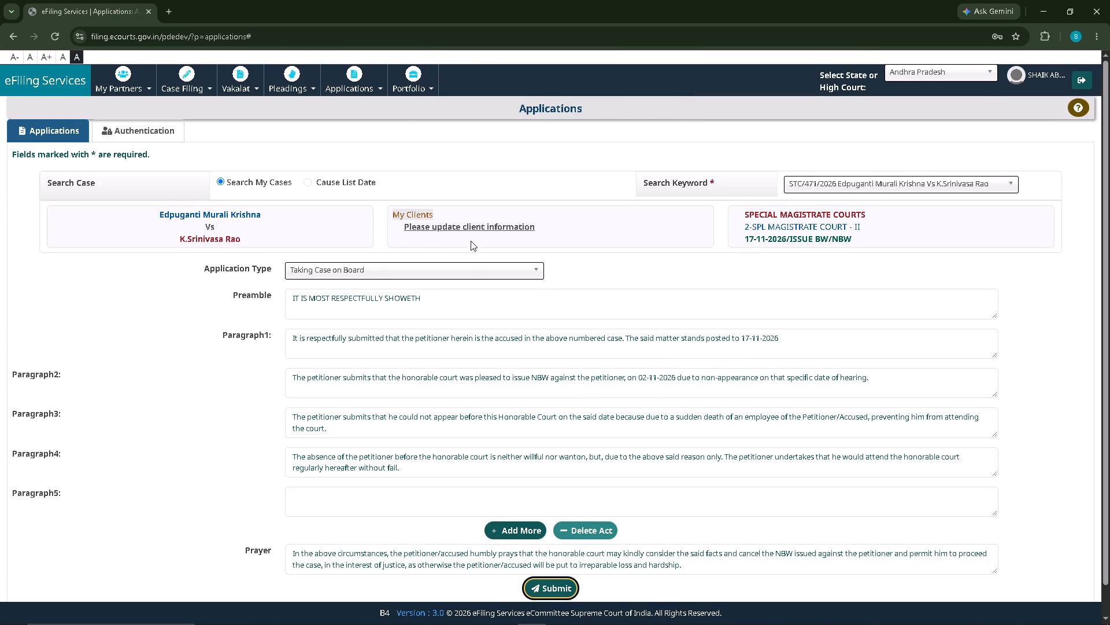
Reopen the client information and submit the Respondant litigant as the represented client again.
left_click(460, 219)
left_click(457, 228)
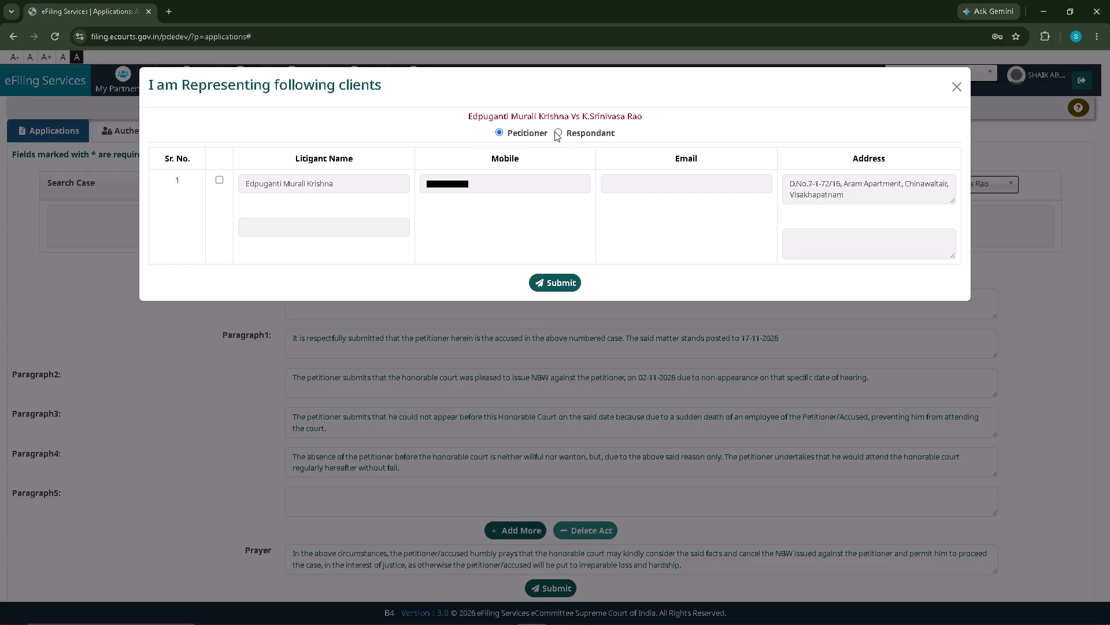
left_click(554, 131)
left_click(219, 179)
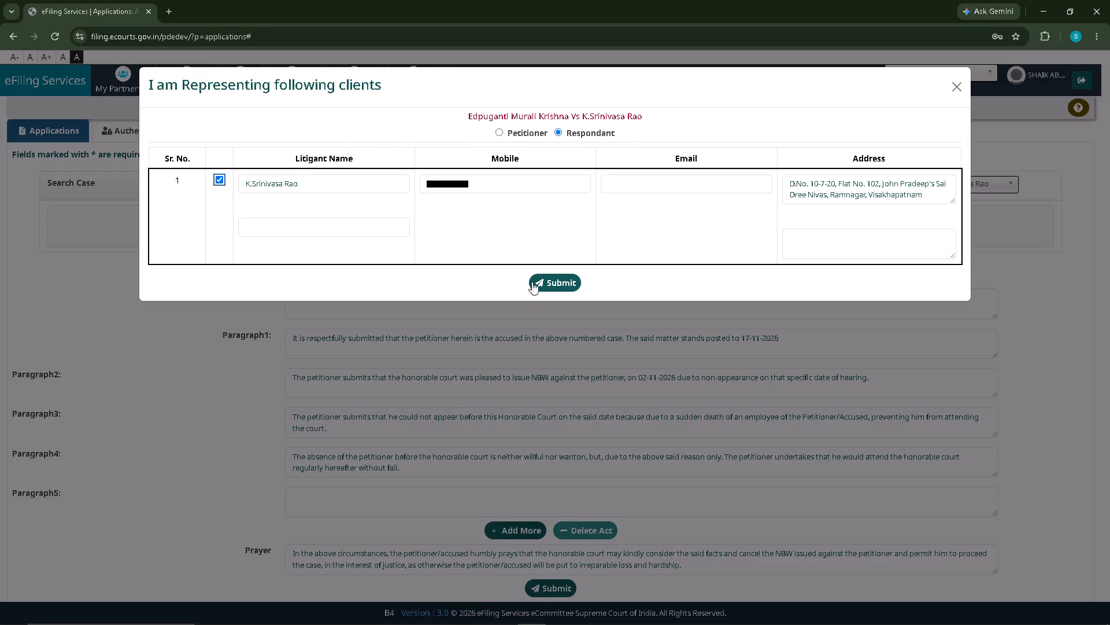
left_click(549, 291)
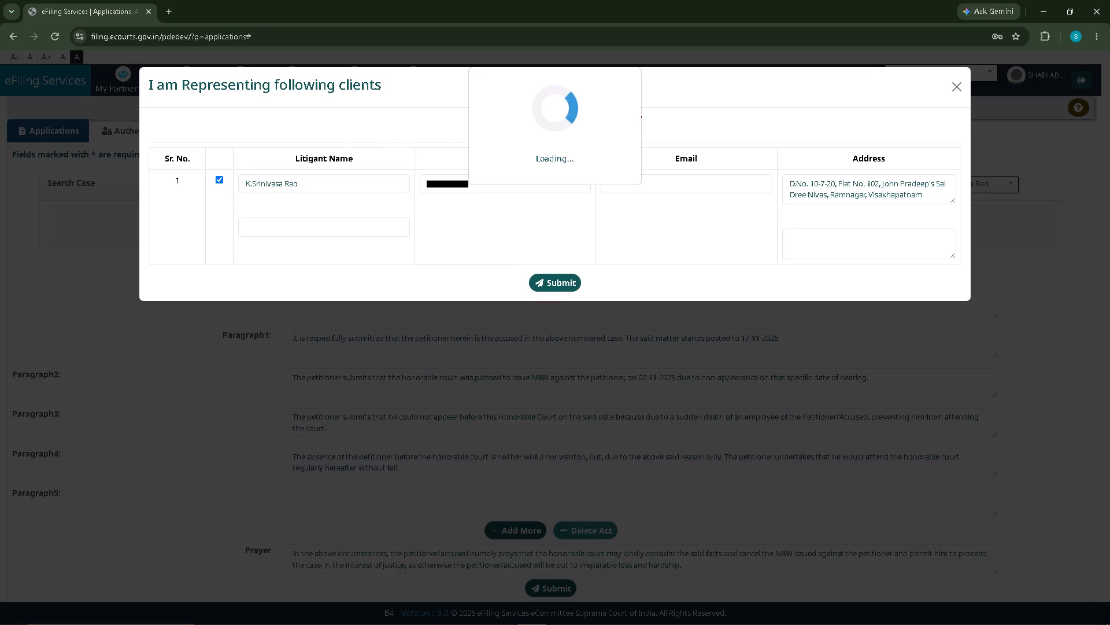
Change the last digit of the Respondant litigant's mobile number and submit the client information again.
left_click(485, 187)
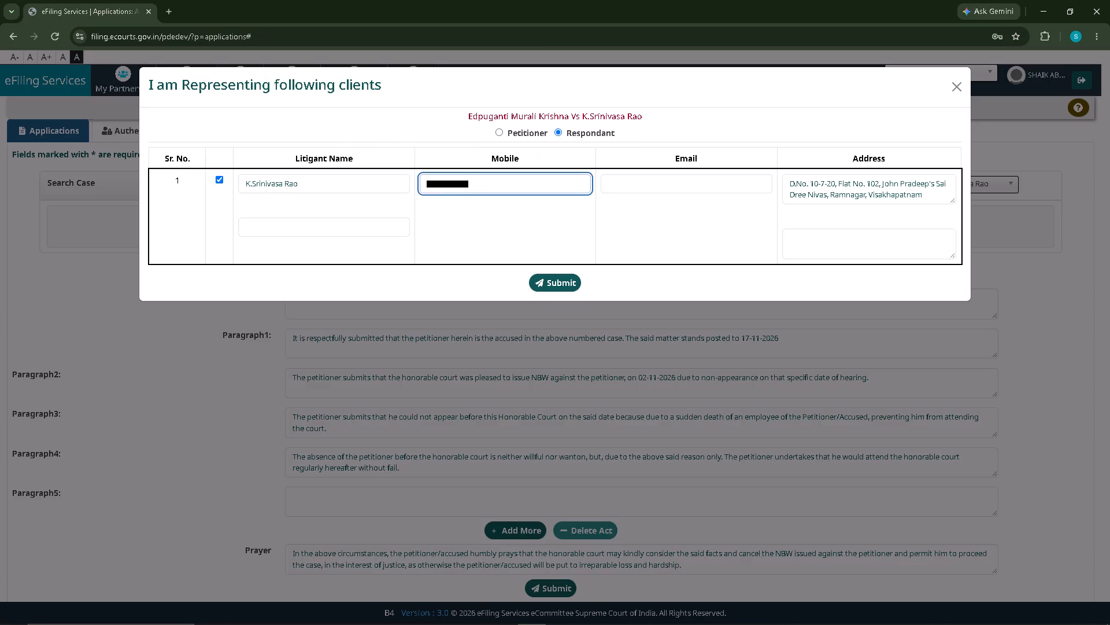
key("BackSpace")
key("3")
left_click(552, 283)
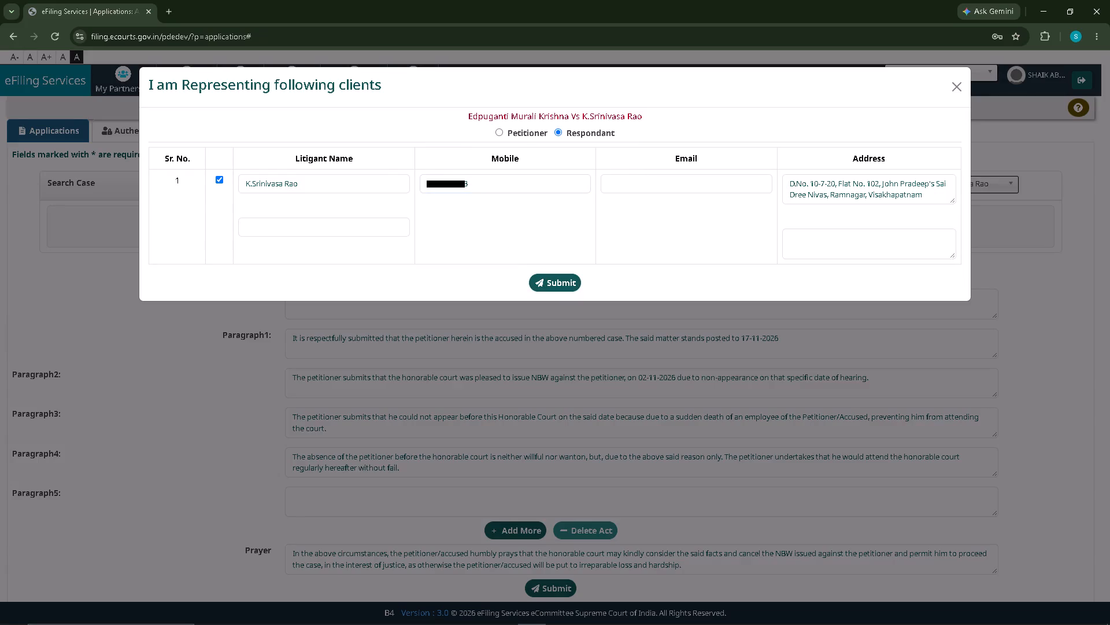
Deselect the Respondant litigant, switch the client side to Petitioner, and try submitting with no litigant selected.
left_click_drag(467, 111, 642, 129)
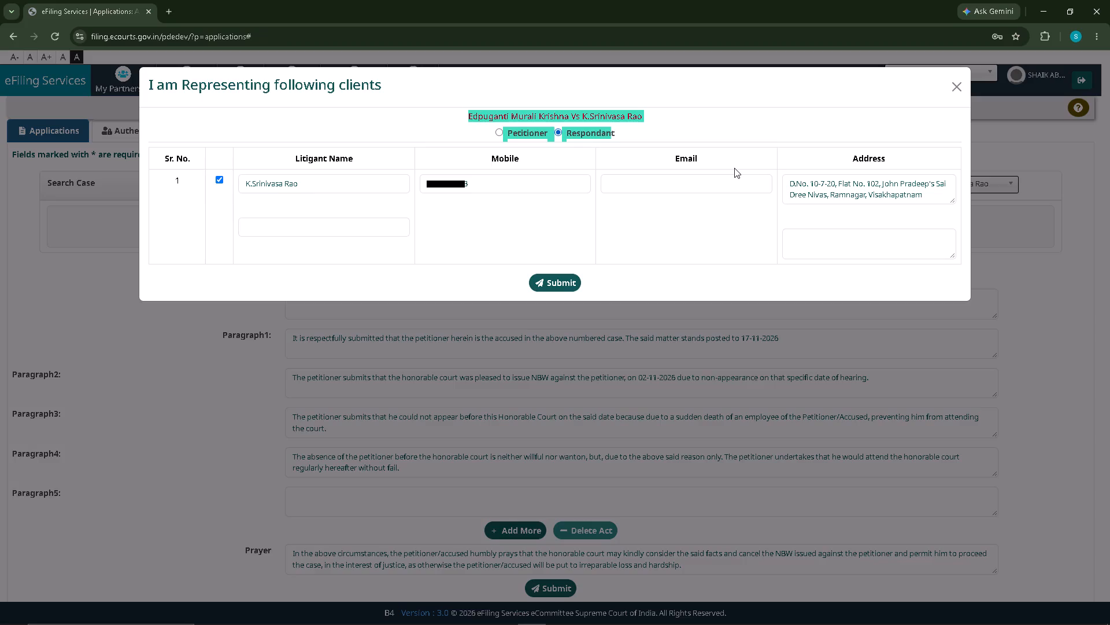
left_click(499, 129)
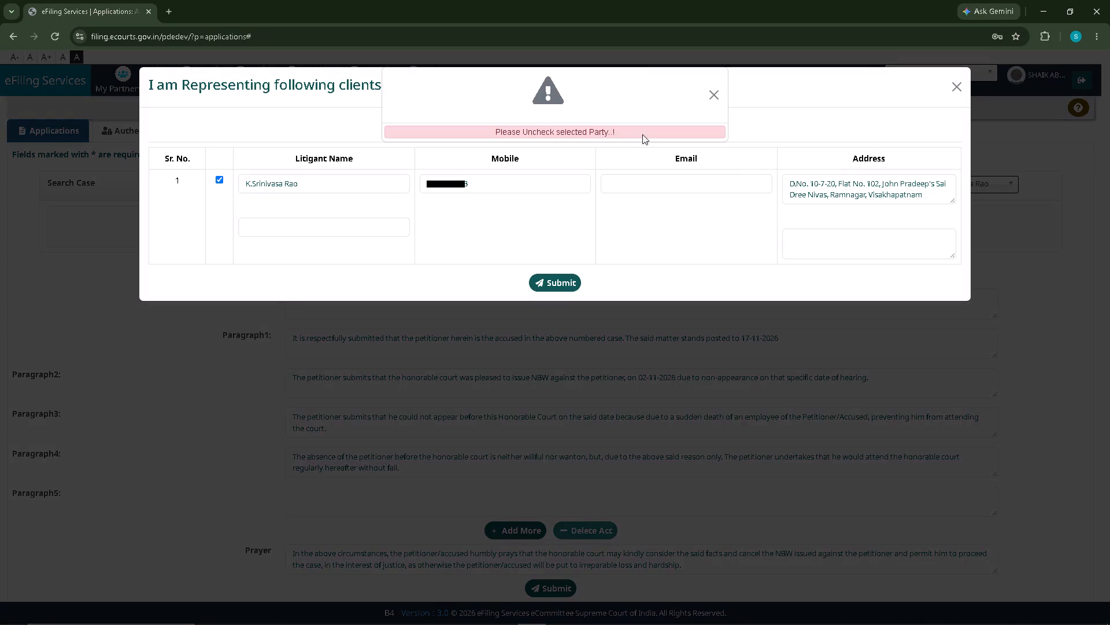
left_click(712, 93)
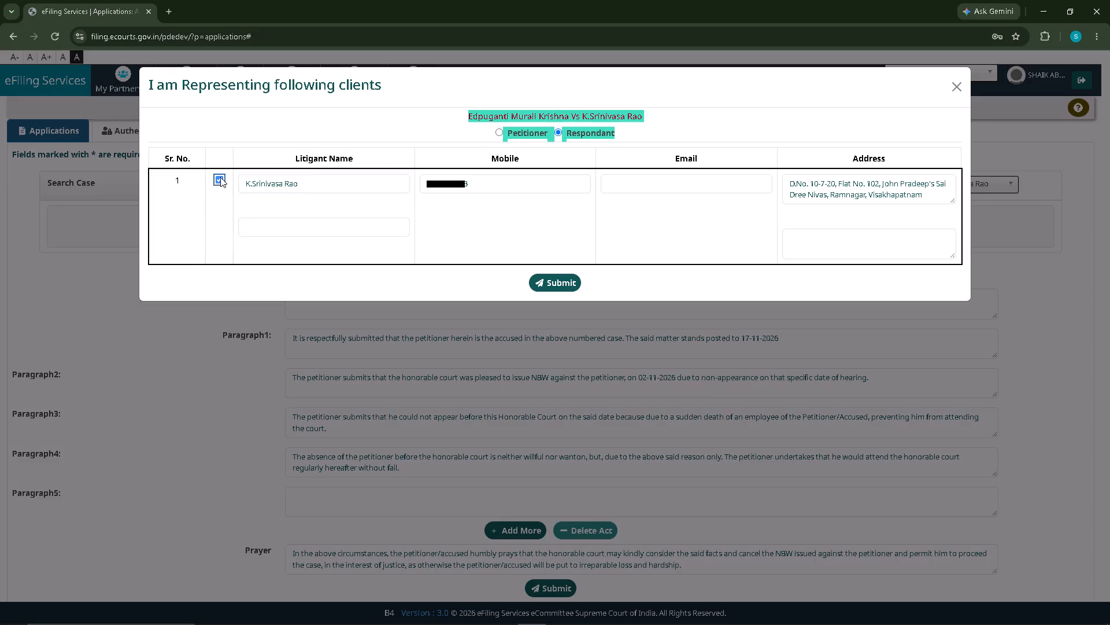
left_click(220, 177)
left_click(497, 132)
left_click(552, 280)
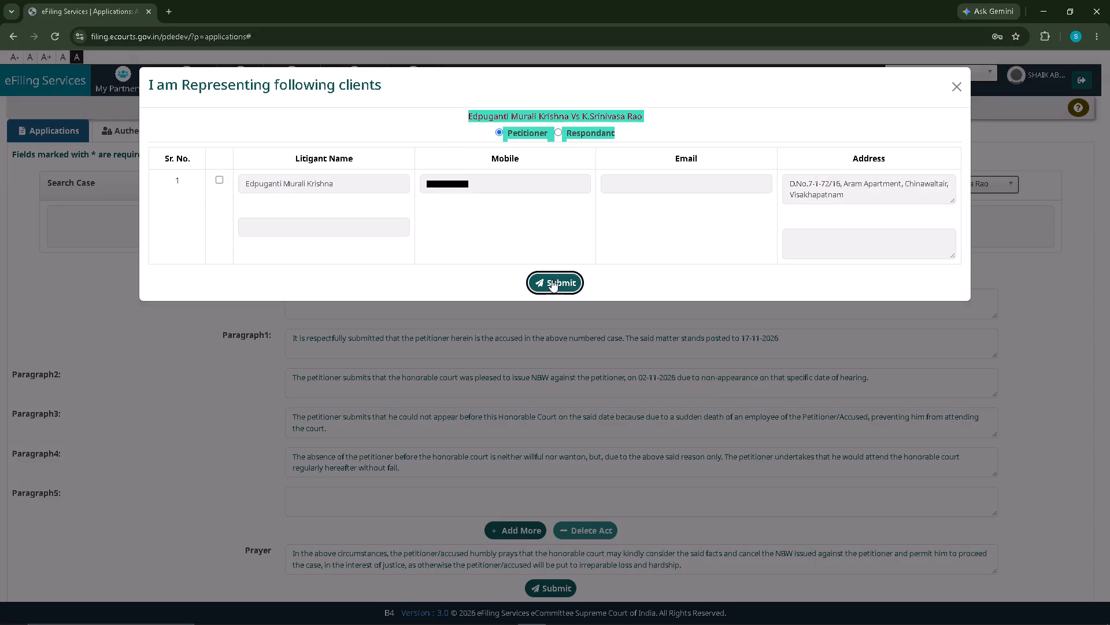
Select the Petitioner litigant as the represented client and submit the client information.
left_click(710, 90)
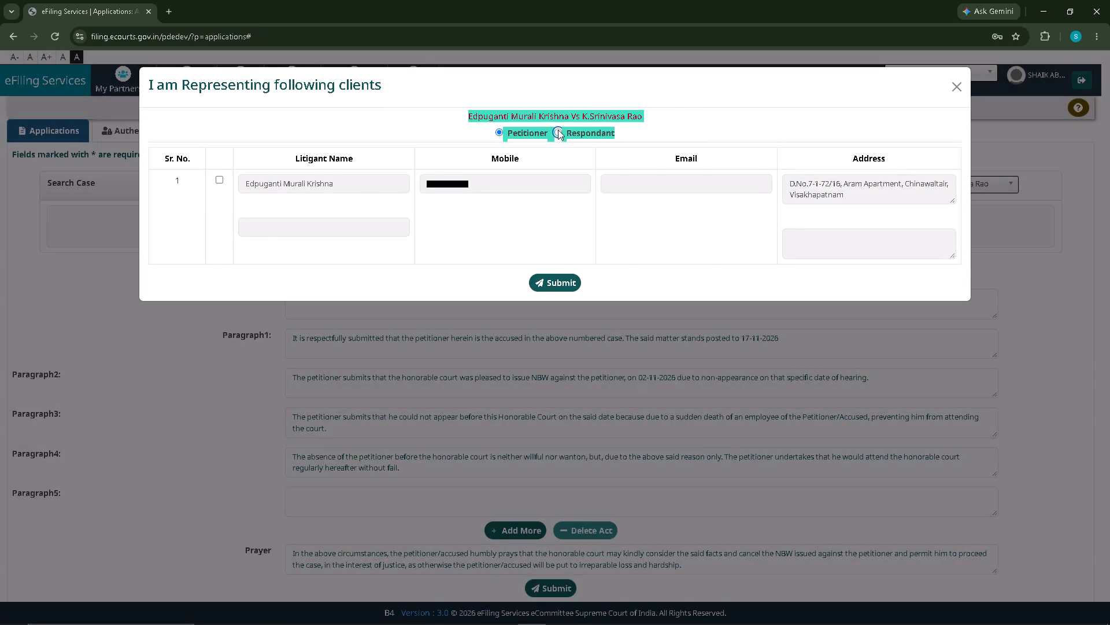
left_click(558, 130)
left_click(496, 131)
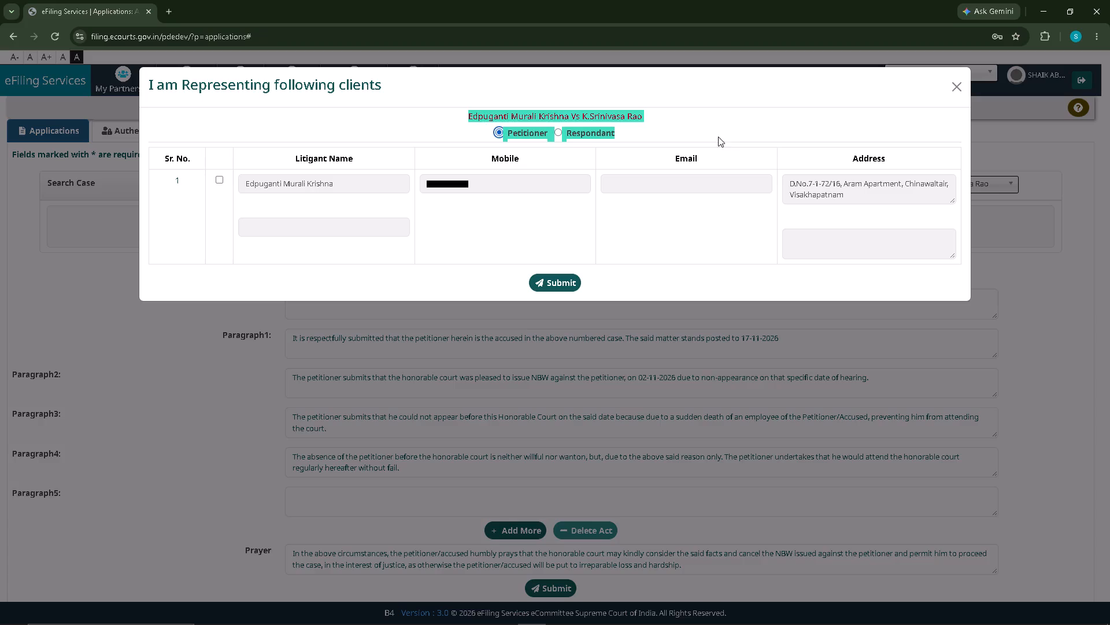
left_click(694, 120)
left_click(218, 182)
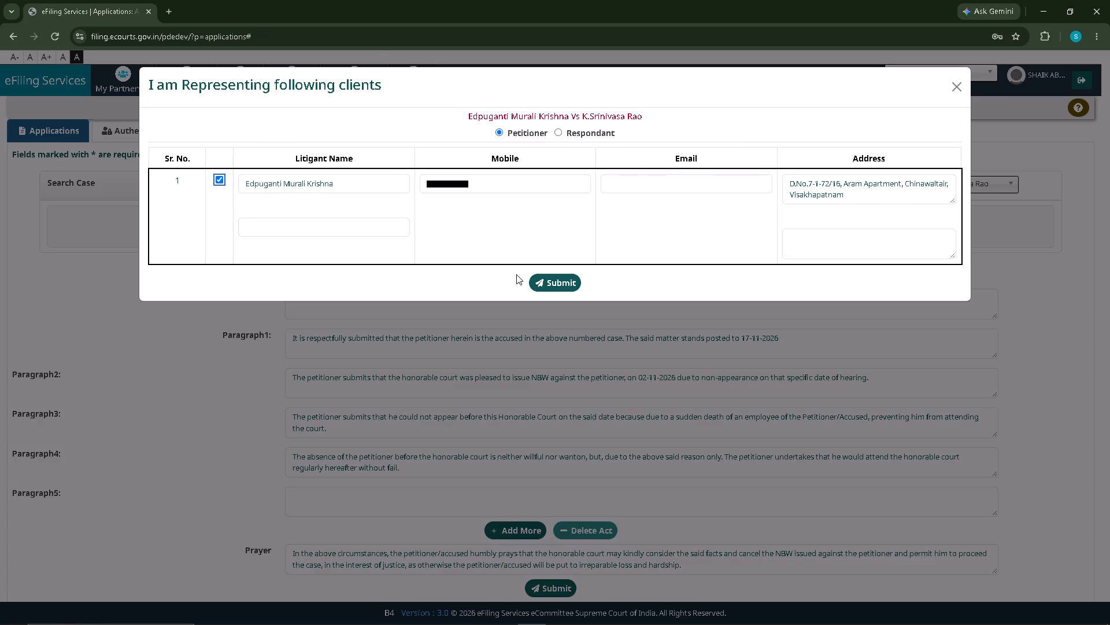
left_click(517, 275)
left_click(548, 284)
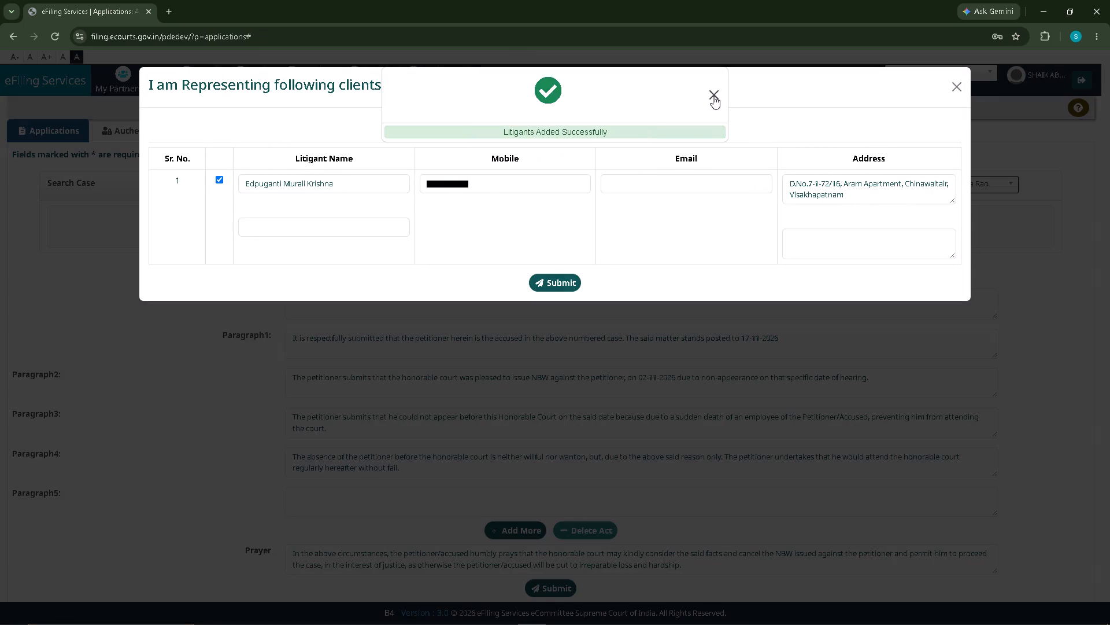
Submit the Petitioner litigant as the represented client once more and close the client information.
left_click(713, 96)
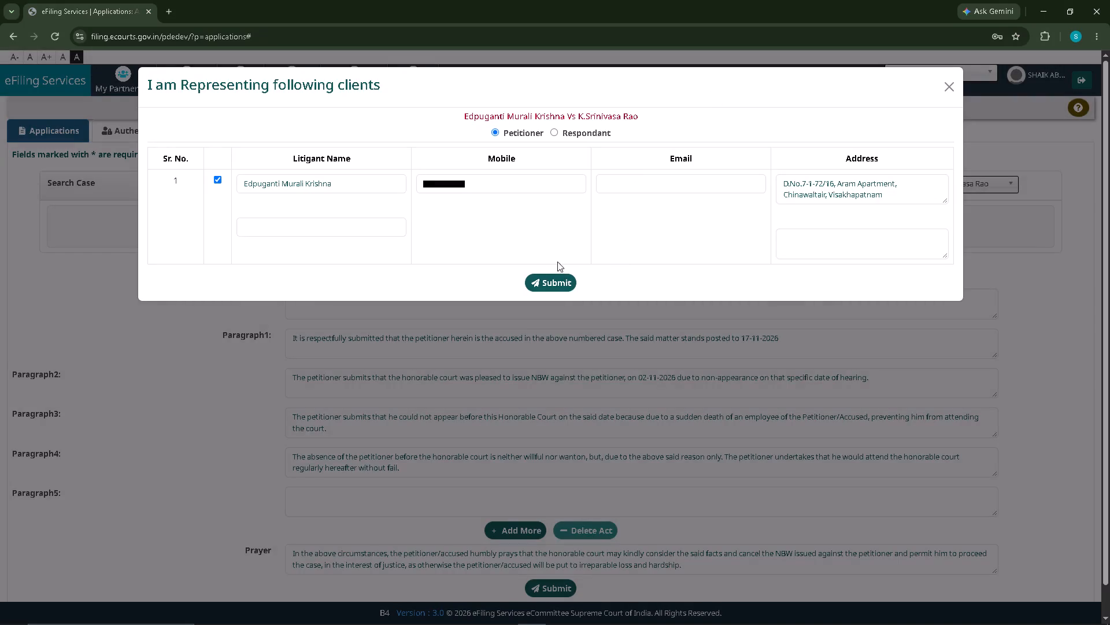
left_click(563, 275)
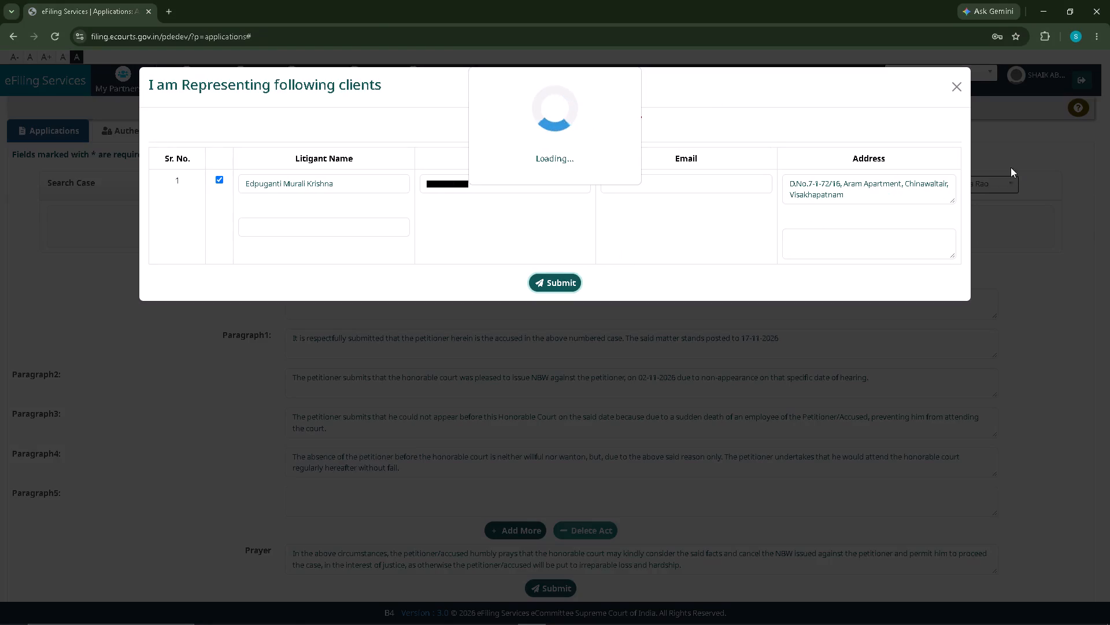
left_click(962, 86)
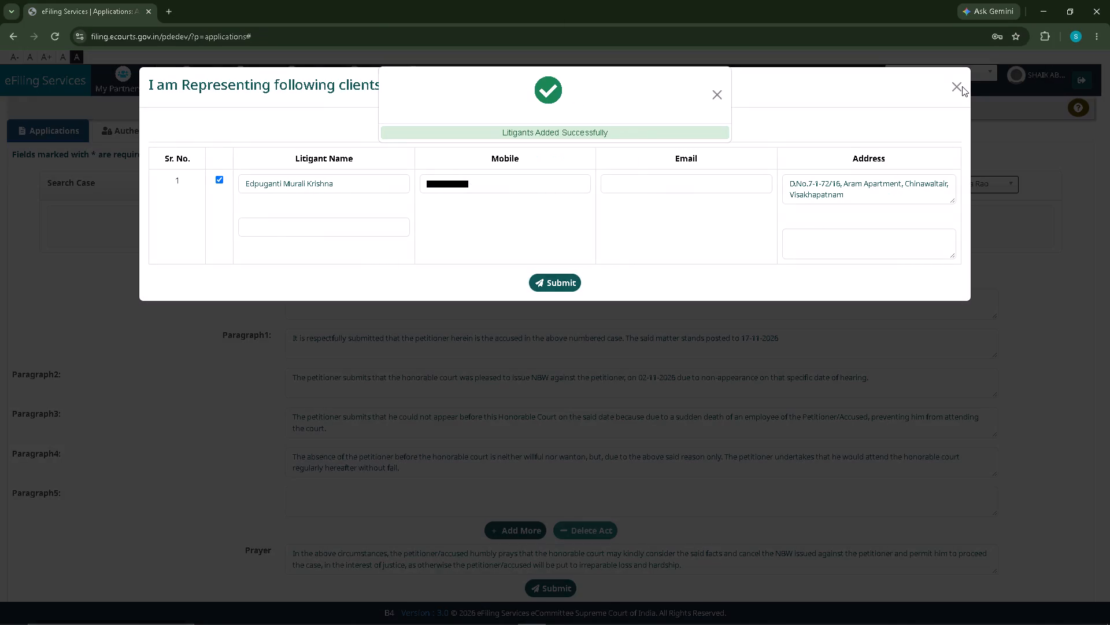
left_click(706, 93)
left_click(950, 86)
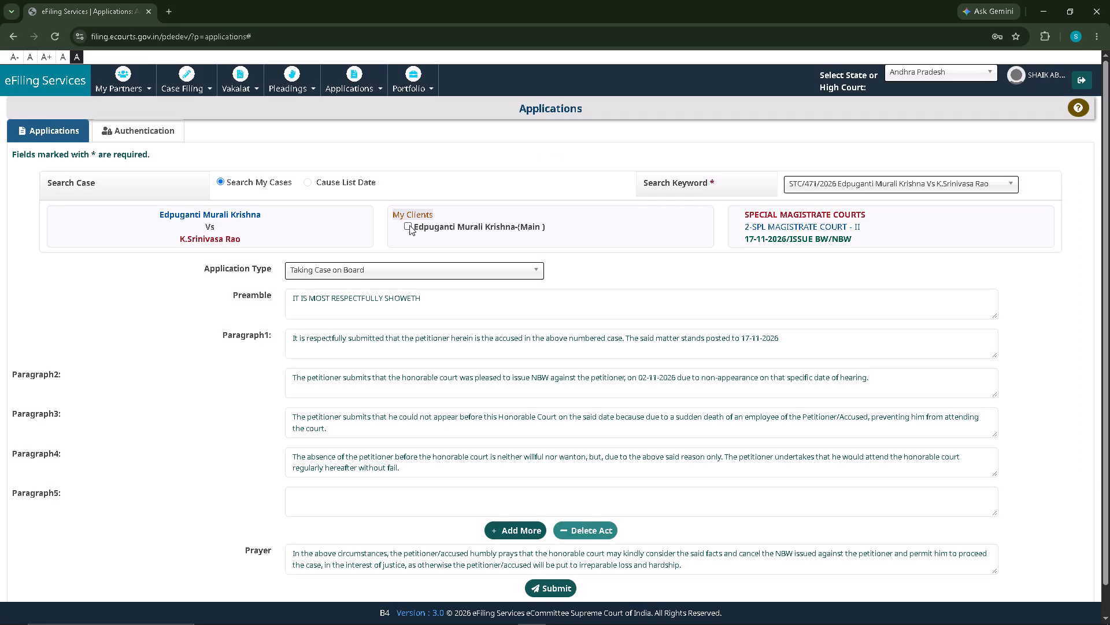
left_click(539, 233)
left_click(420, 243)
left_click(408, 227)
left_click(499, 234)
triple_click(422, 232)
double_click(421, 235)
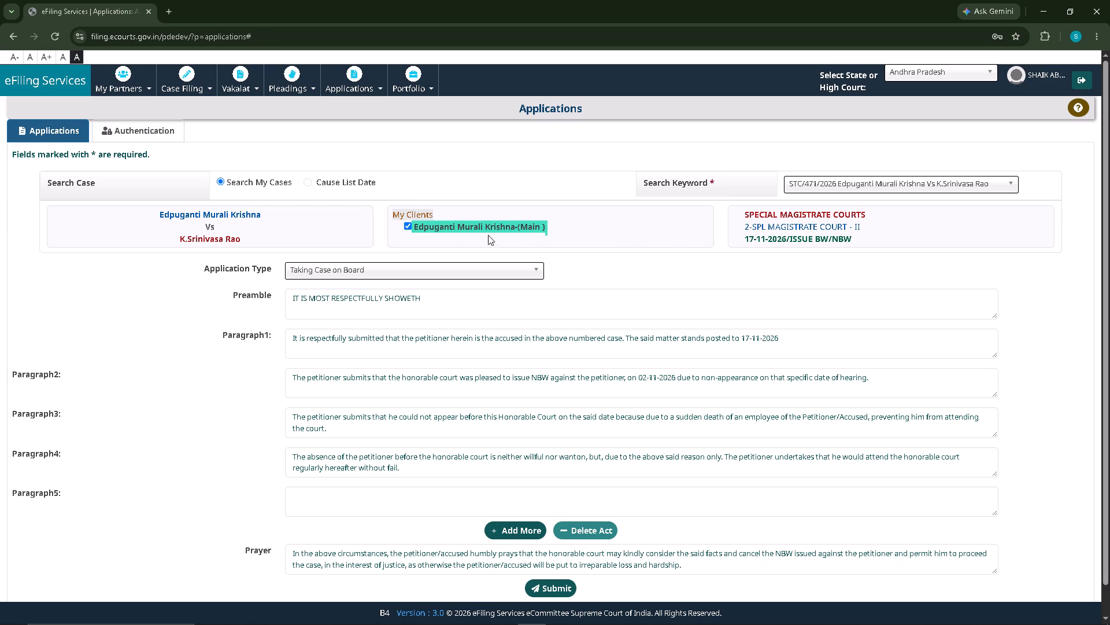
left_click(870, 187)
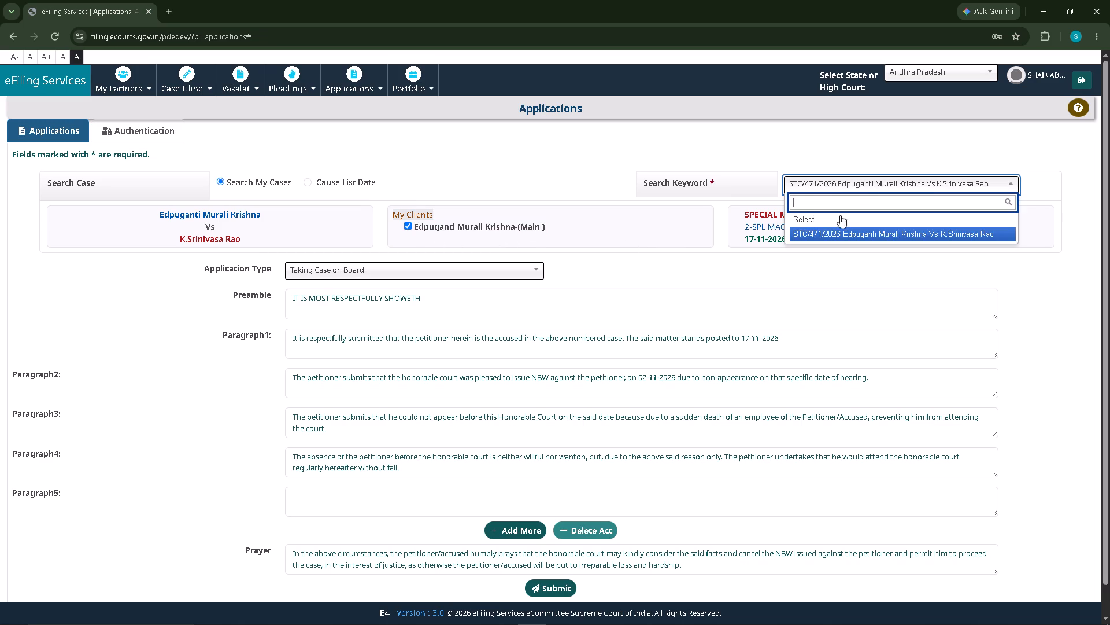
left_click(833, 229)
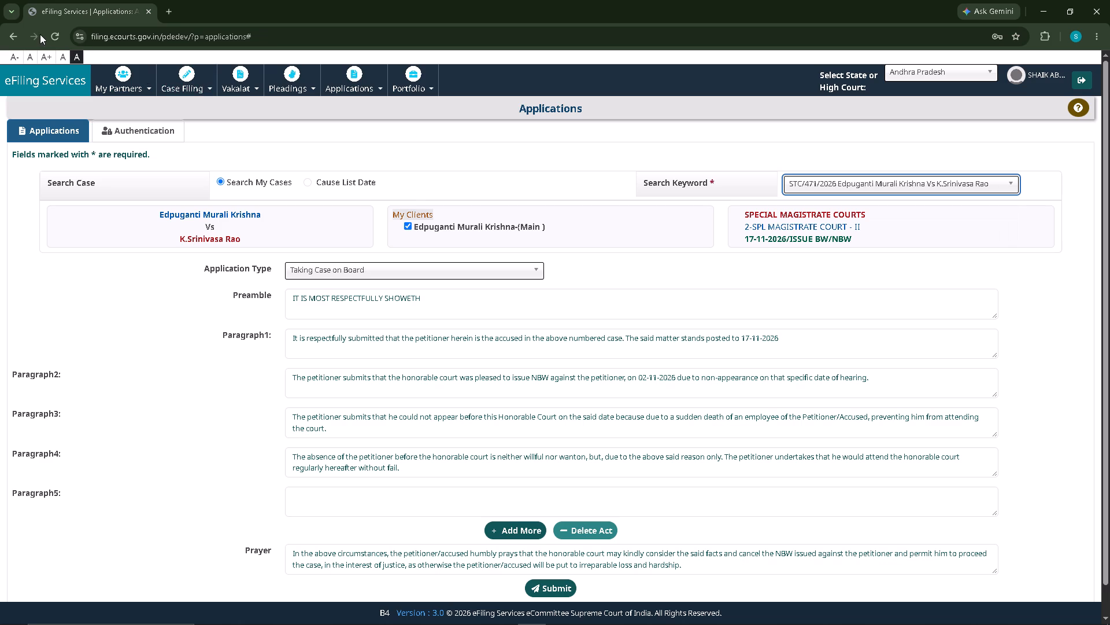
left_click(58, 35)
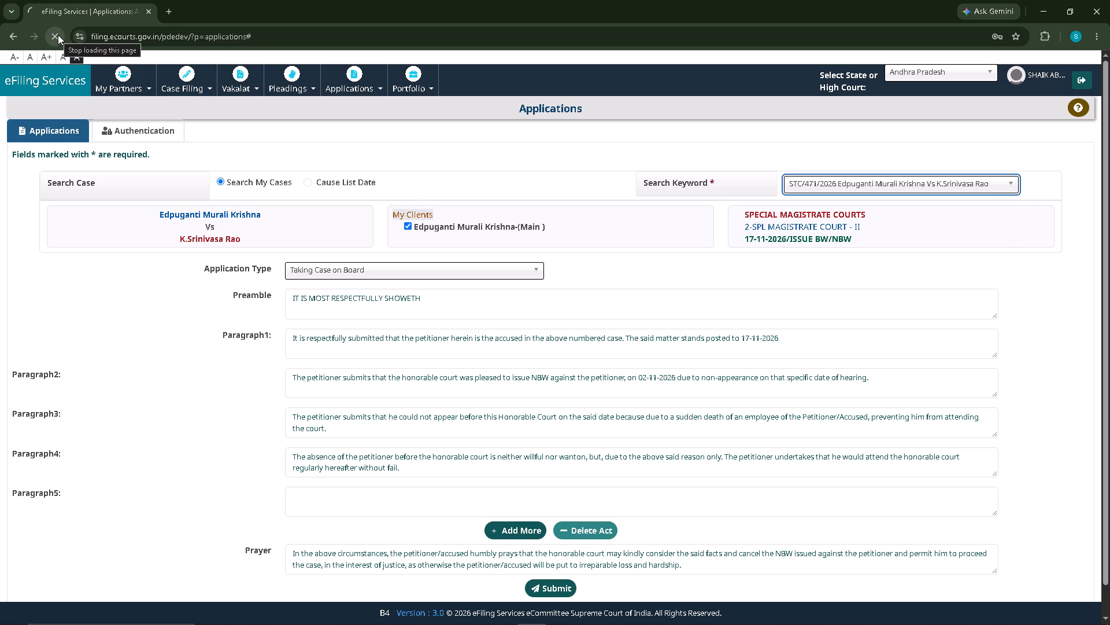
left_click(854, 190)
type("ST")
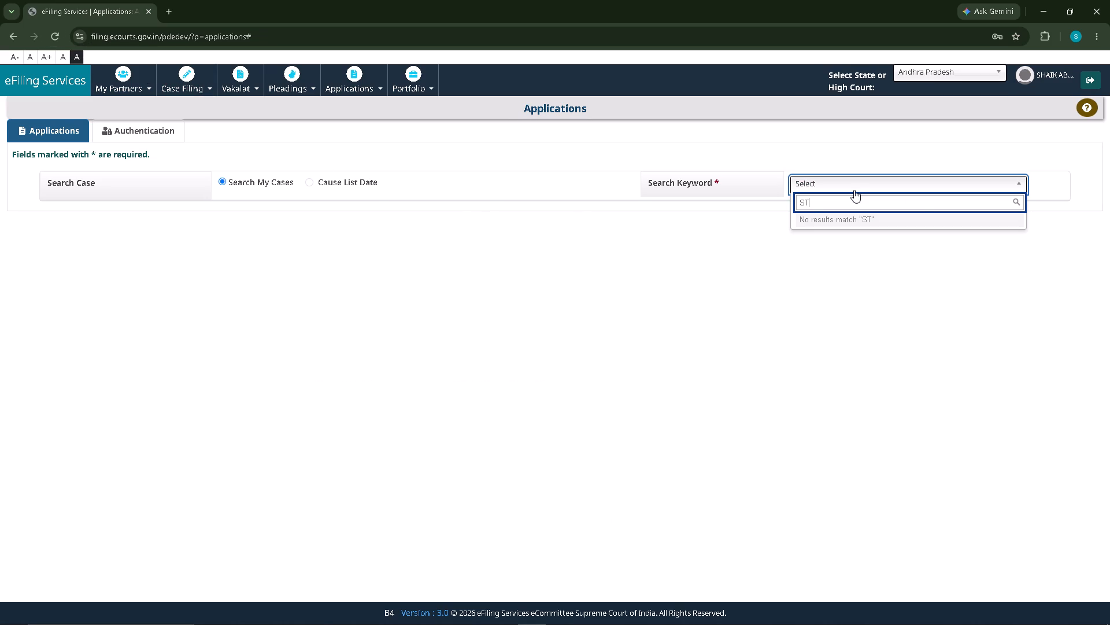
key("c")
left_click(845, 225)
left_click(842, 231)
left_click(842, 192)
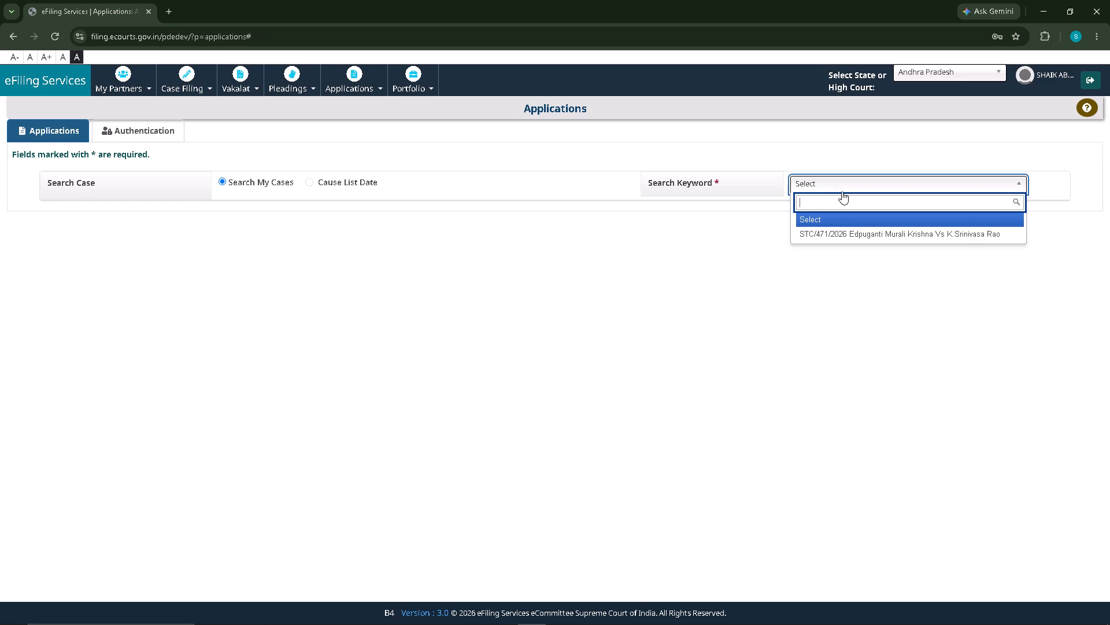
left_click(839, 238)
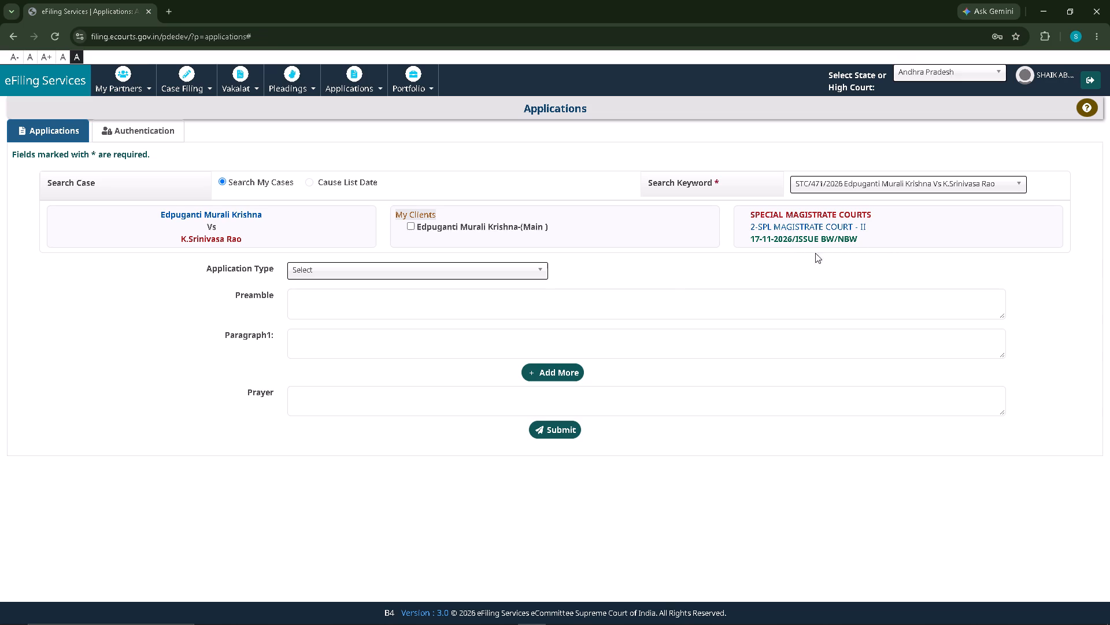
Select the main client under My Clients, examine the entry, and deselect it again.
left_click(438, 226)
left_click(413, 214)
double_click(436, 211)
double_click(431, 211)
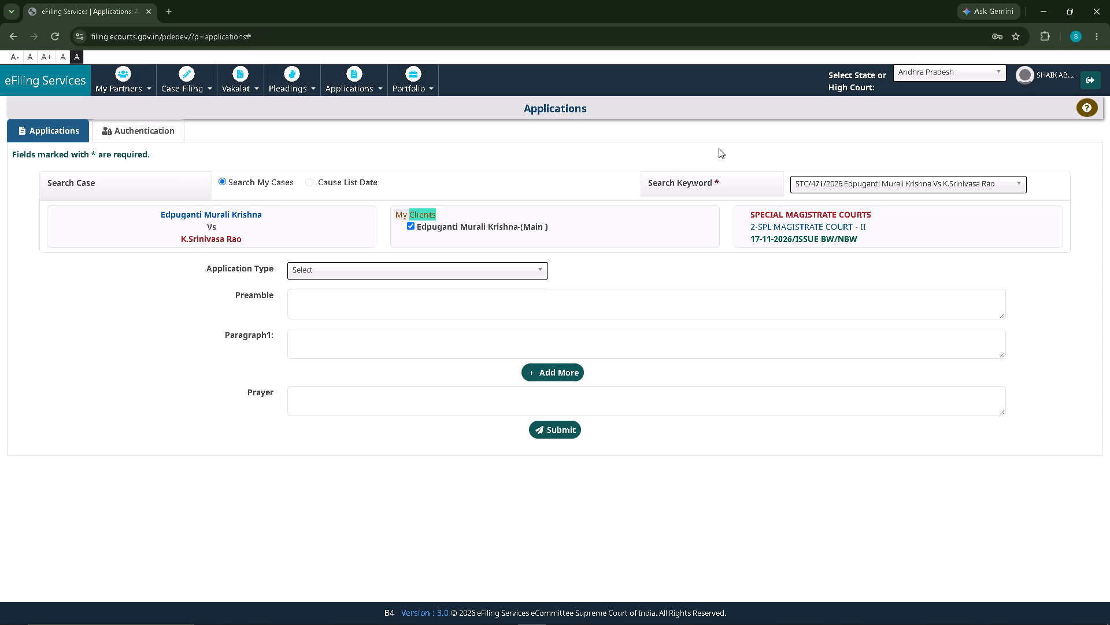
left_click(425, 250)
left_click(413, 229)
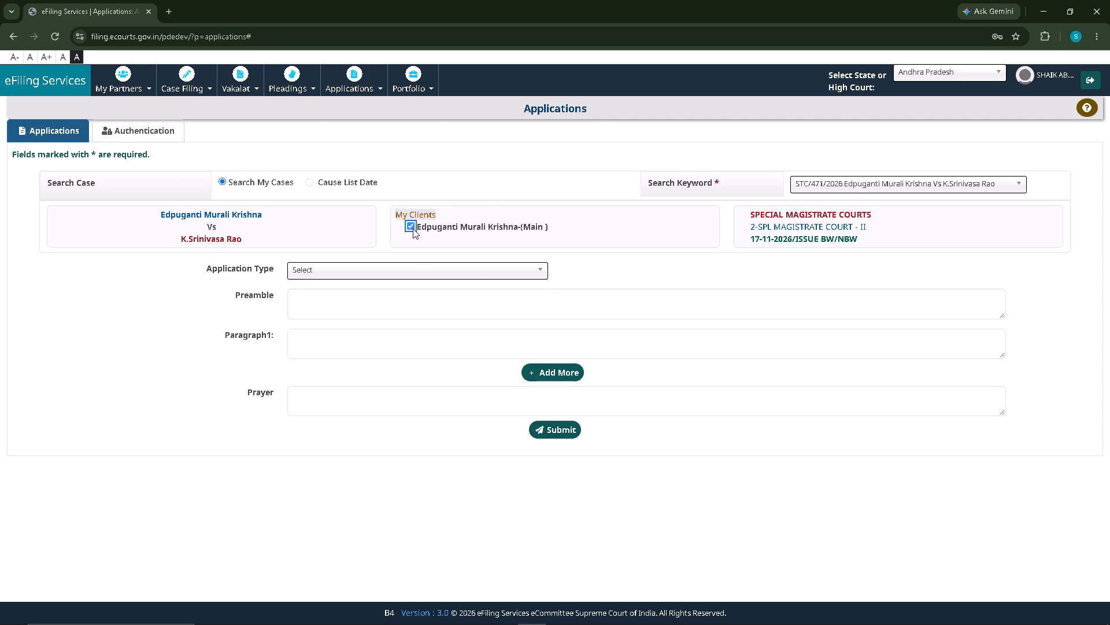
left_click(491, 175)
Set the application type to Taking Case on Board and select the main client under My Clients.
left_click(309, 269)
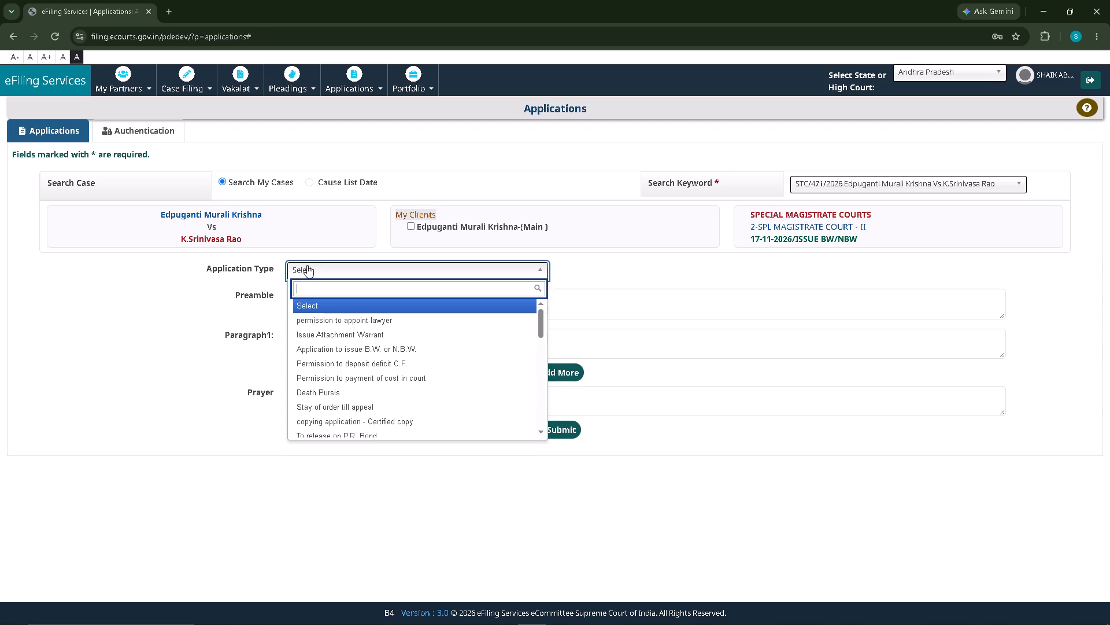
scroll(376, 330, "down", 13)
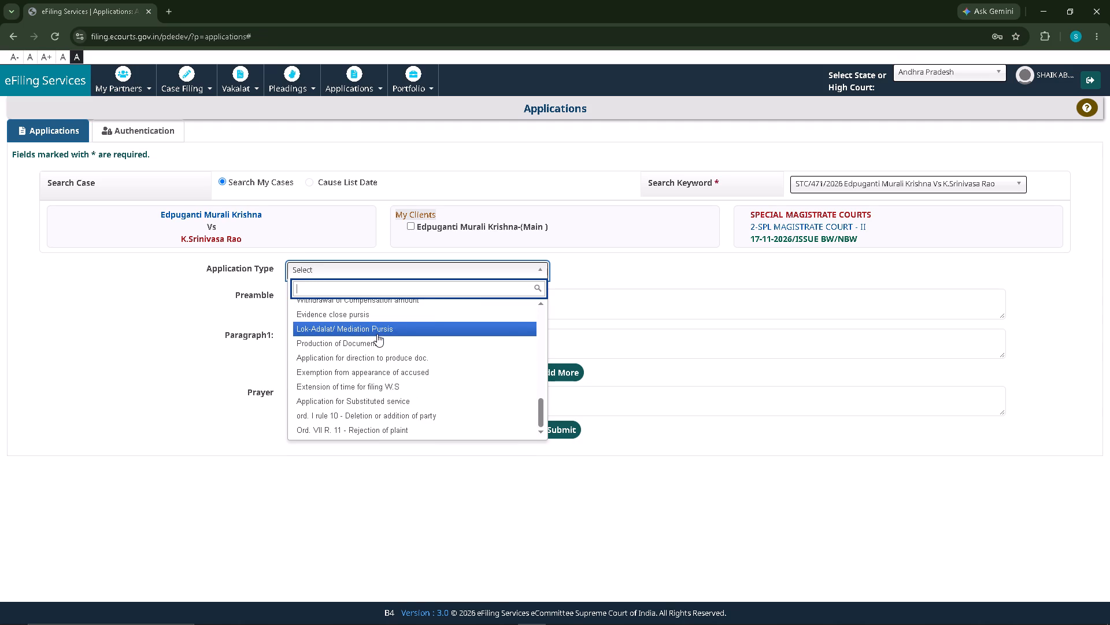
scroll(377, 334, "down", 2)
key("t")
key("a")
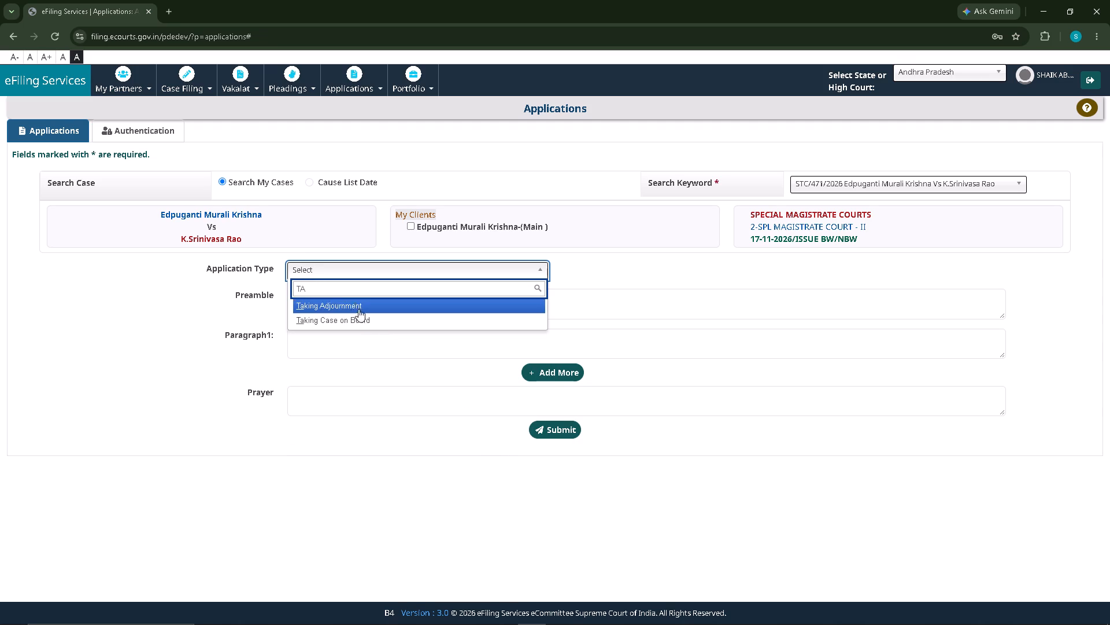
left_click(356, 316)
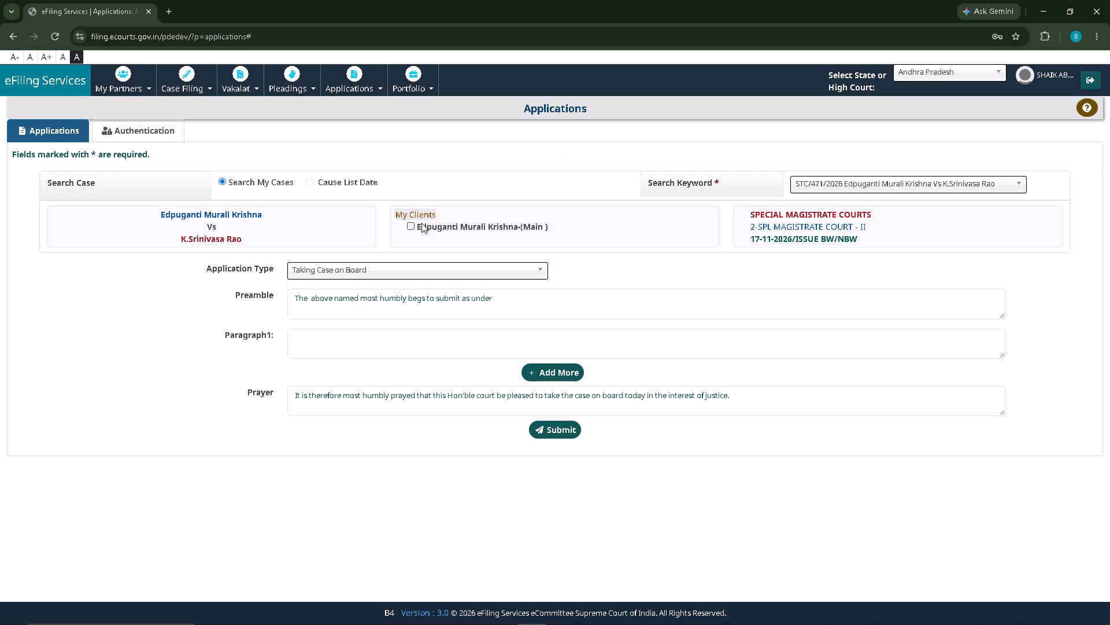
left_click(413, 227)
Reopen a blank application and check the case search options for Cause List Date and Search My Cases.
left_click(55, 34)
left_click(358, 89)
left_click(367, 121)
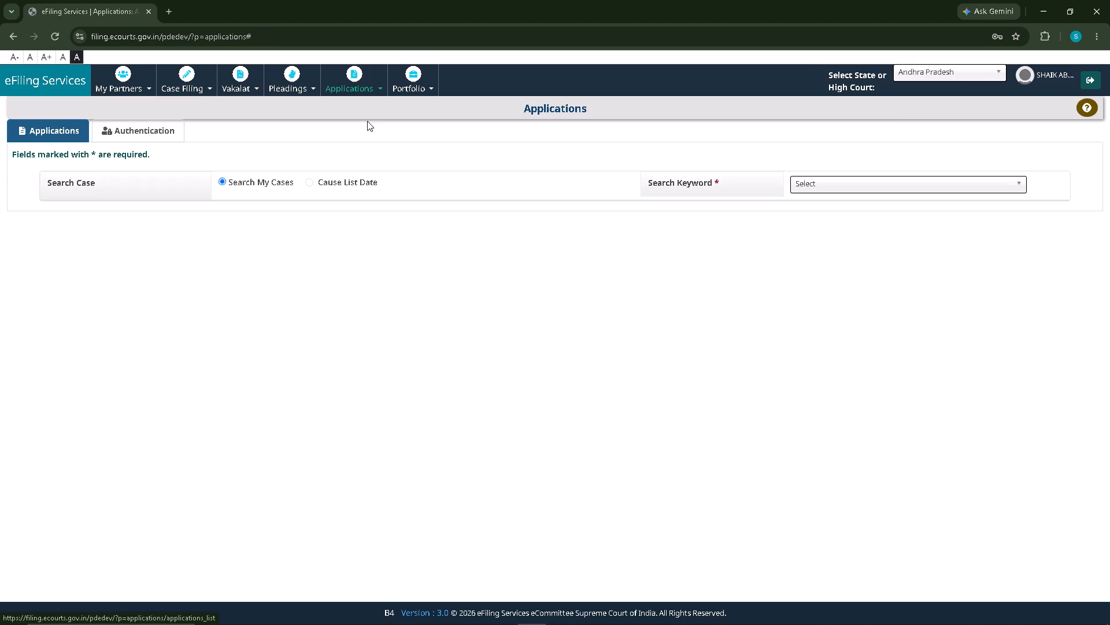
left_click(351, 75)
left_click(356, 108)
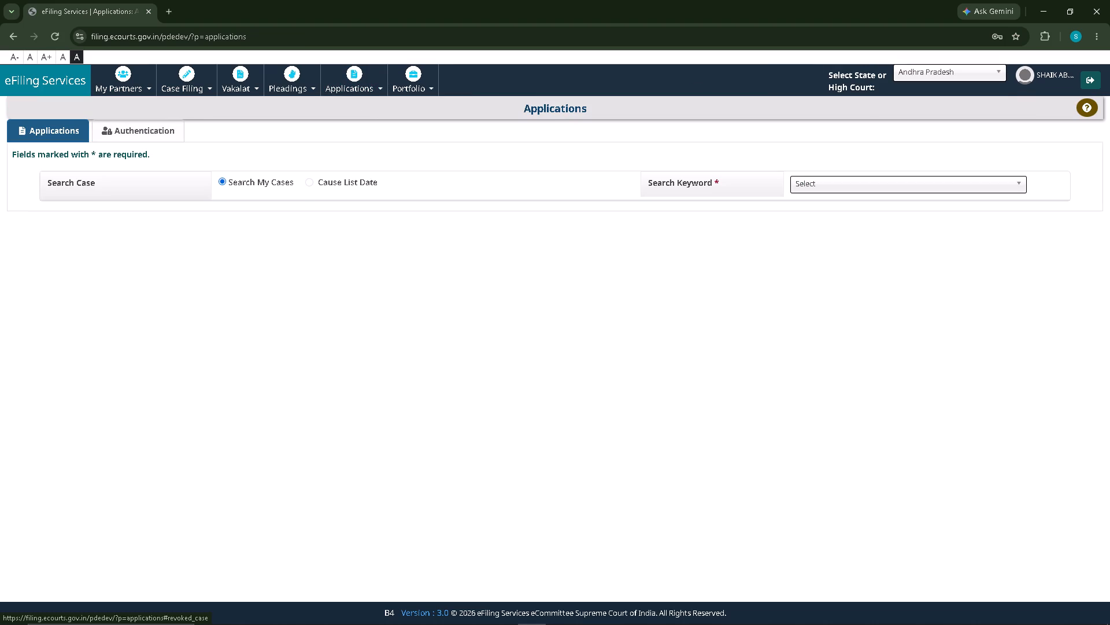
left_click(308, 182)
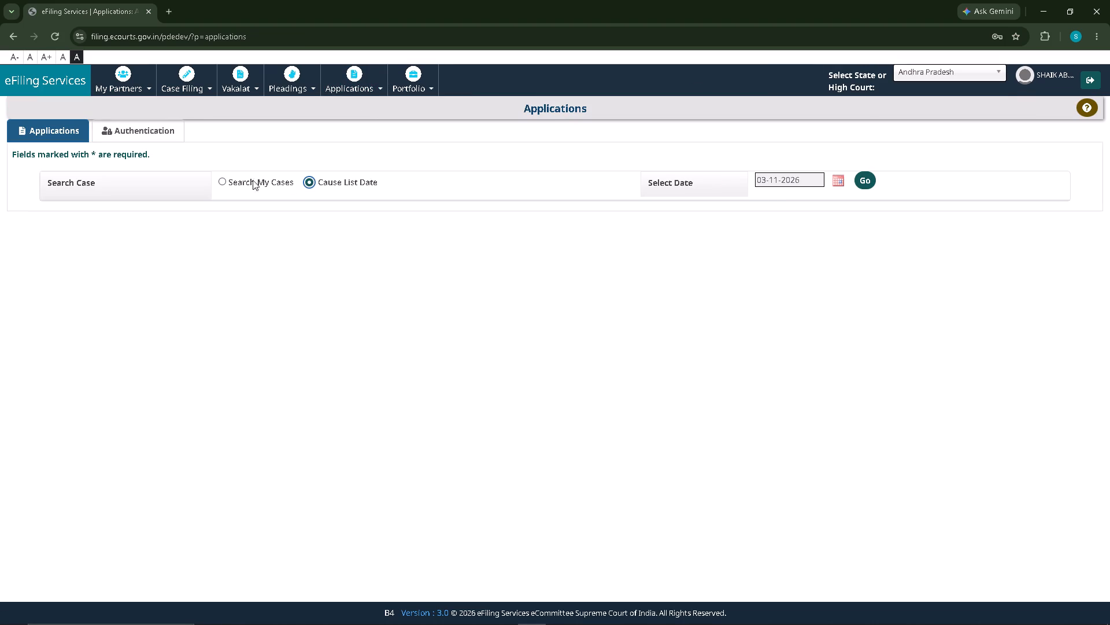
left_click(220, 181)
left_click(807, 179)
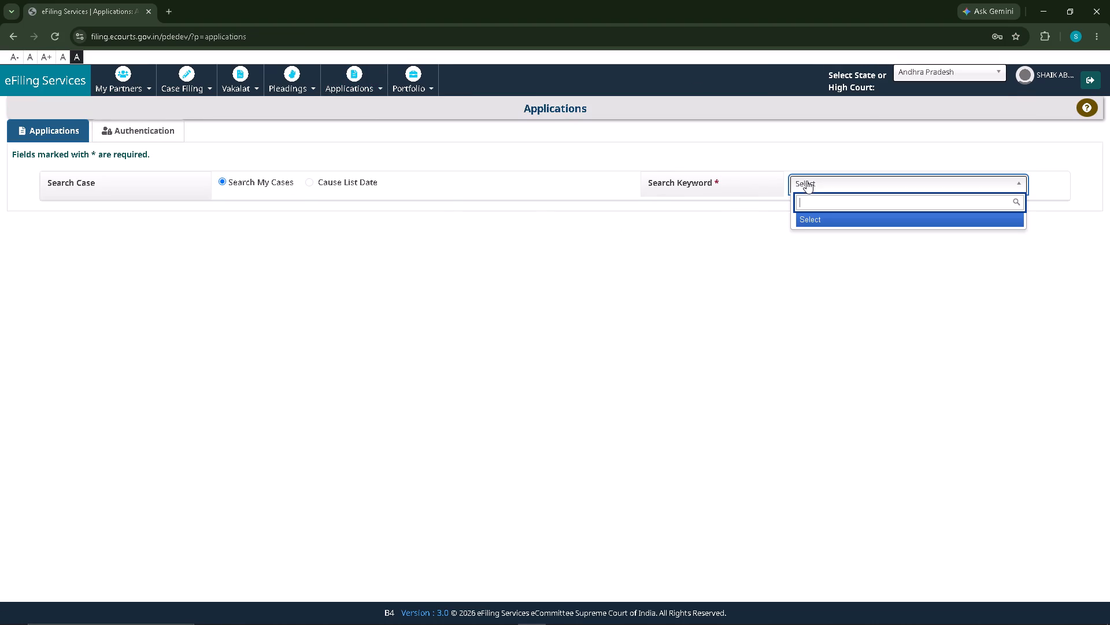
left_click(415, 89)
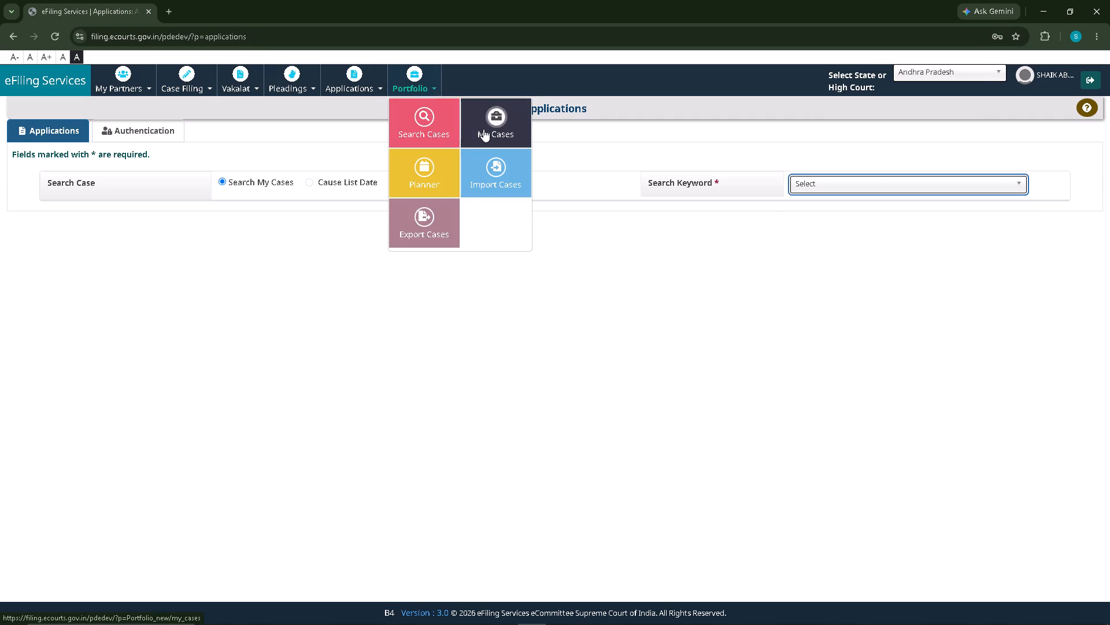
left_click(483, 128)
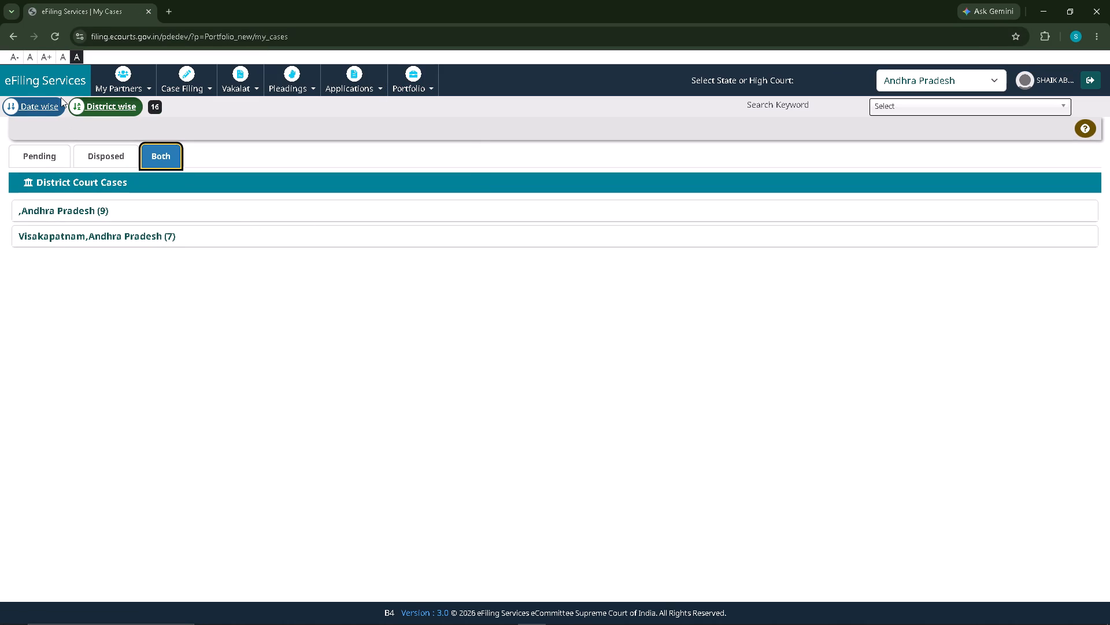
left_click(106, 208)
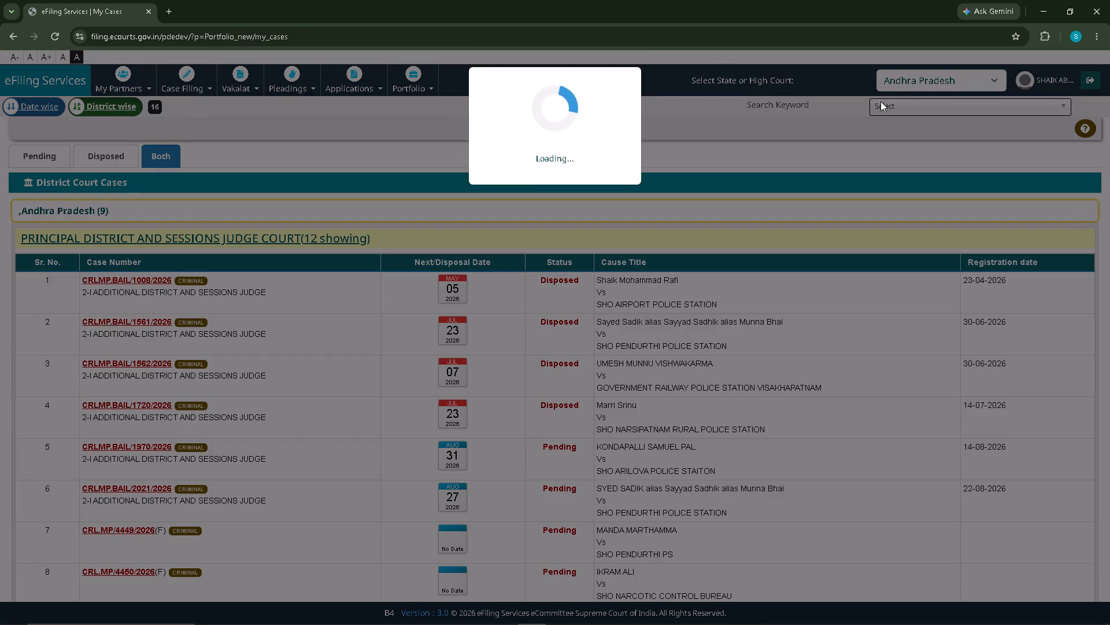
scroll(534, 320, "down", 12)
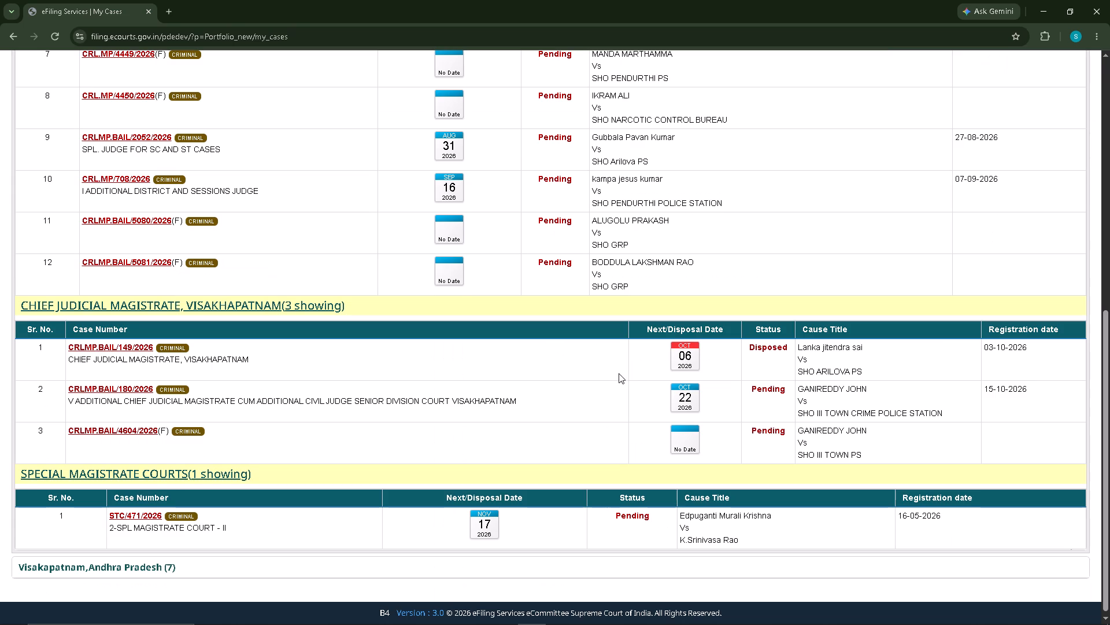
left_click(124, 516)
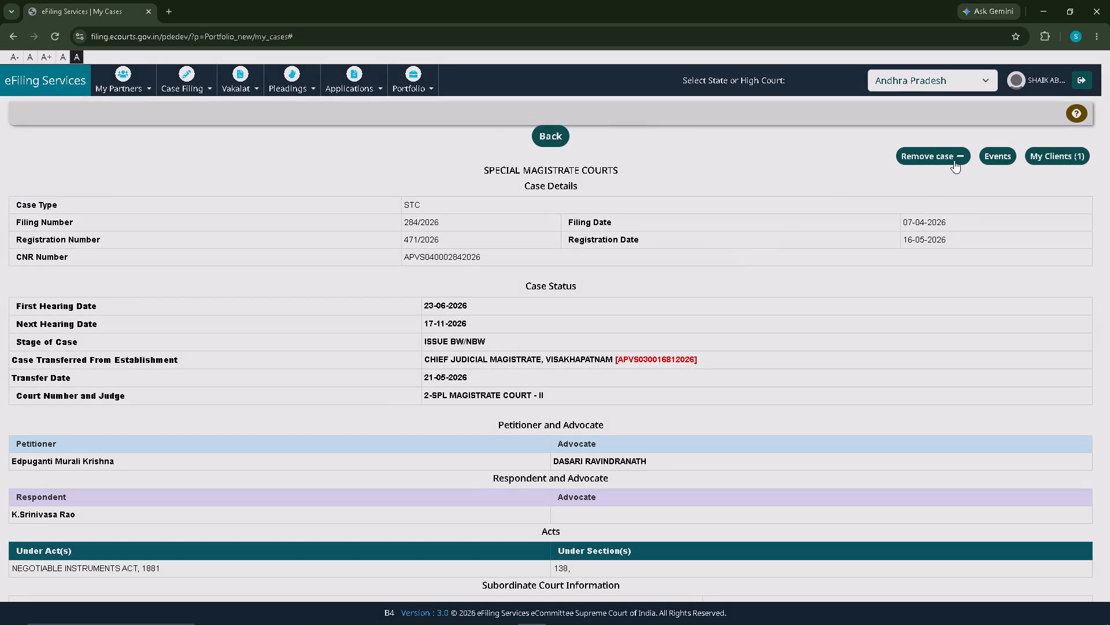
left_click(955, 150)
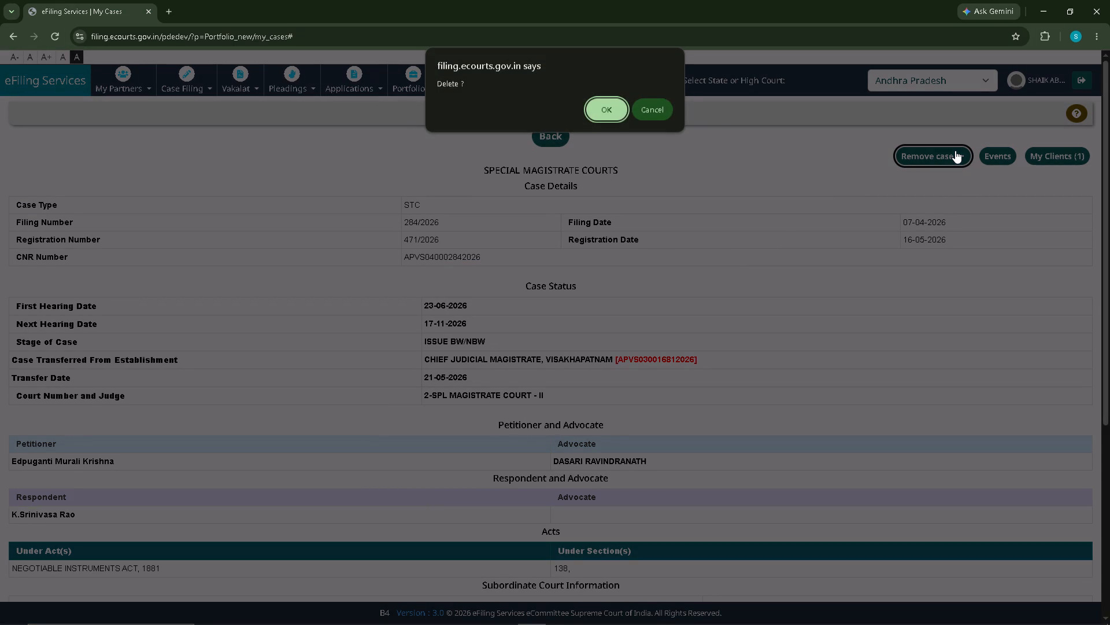
left_click(662, 109)
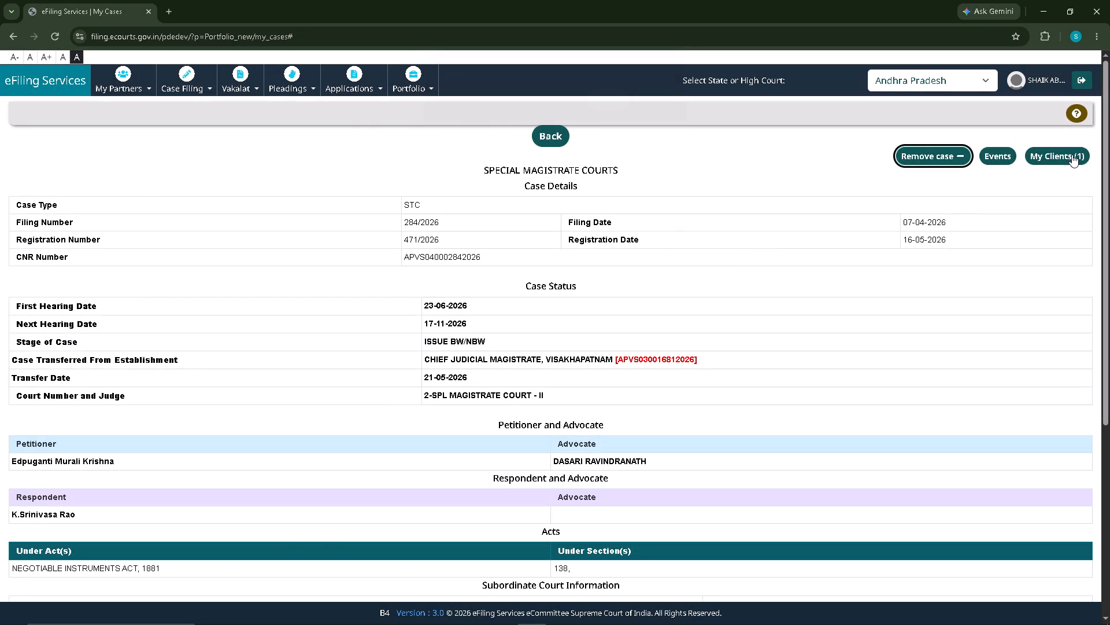
In the case's client information, deselect the Petitioner litigant, switch to Respondent, select that litigant and submit.
left_click(1071, 155)
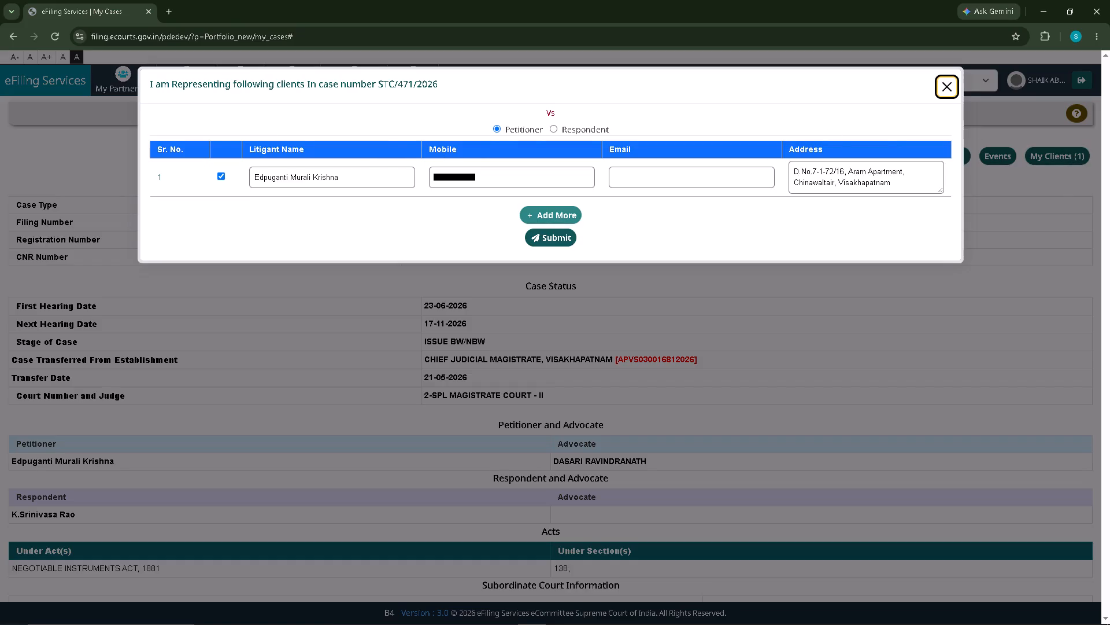
left_click(220, 175)
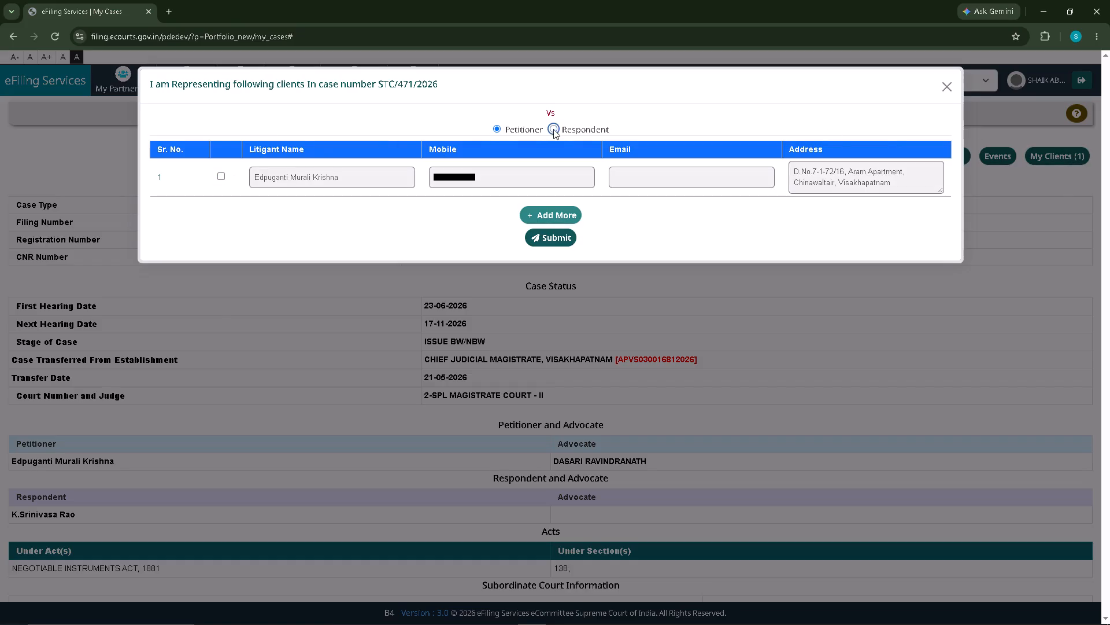
left_click(553, 129)
left_click(221, 175)
left_click(535, 234)
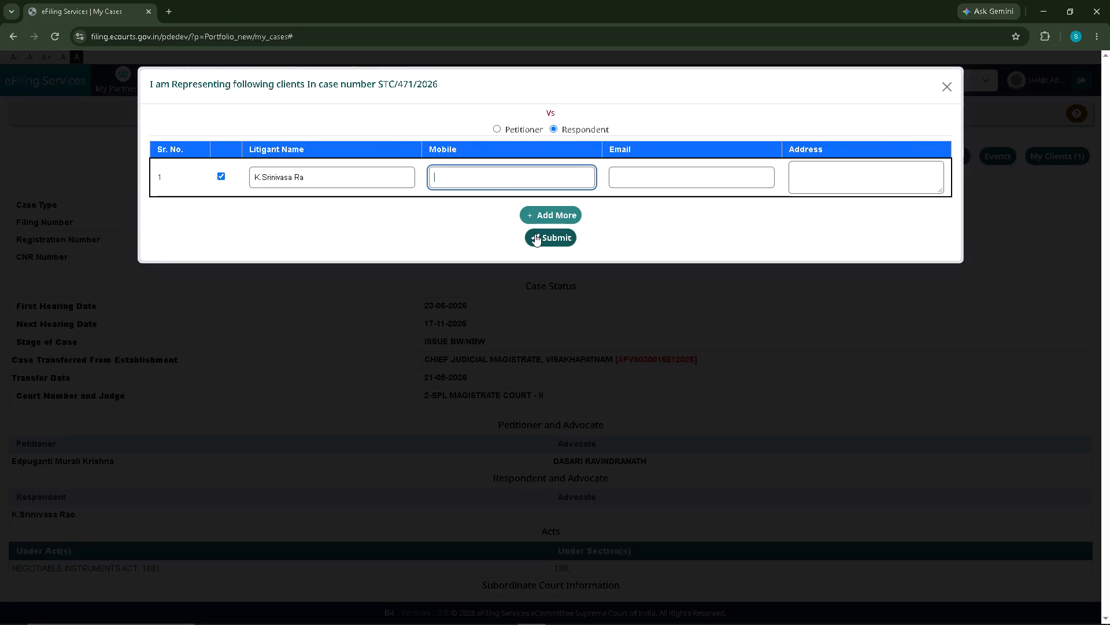
Enter the Respondent litigant's mobile number in the case's client information.
left_click(493, 182)
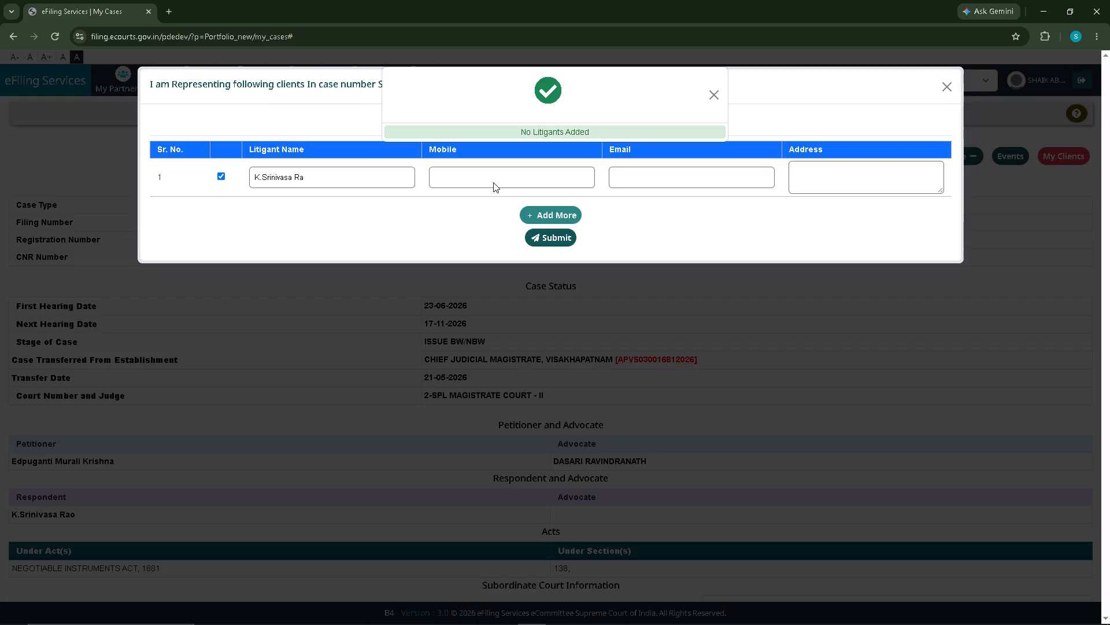
key("9")
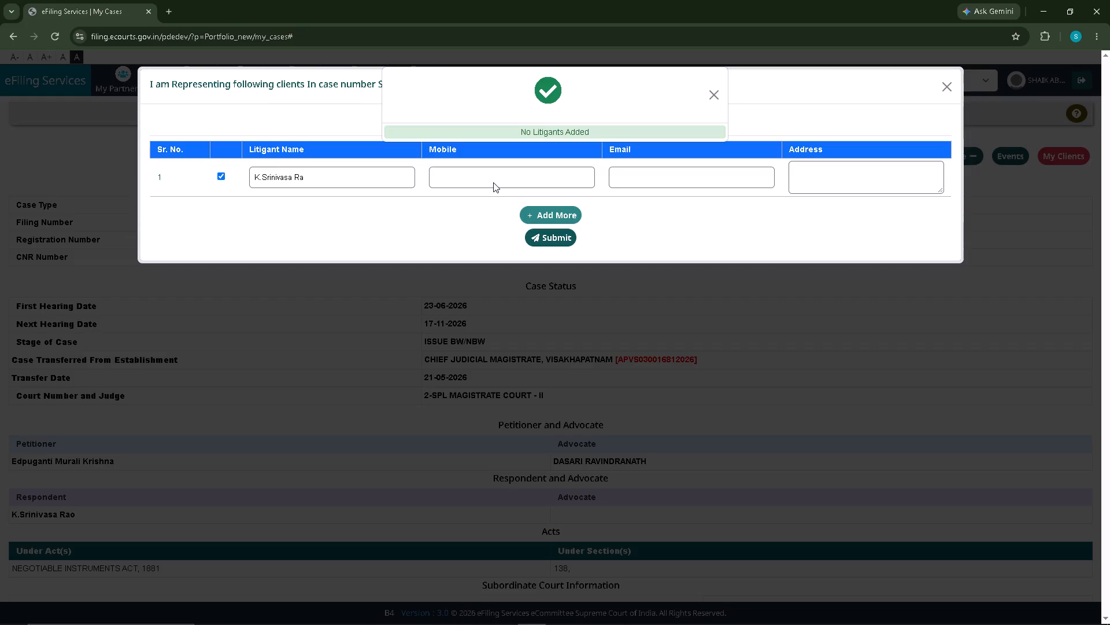
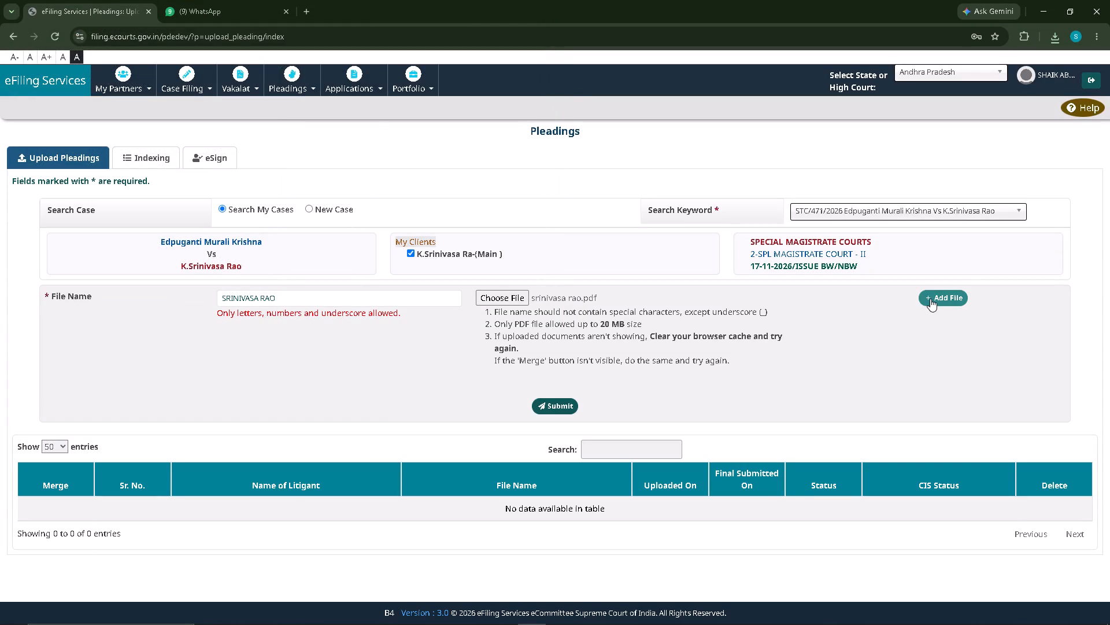
Add the chosen PDF, named after the Respondent client, to the STC case's pleading upload and submit it.
left_click(930, 299)
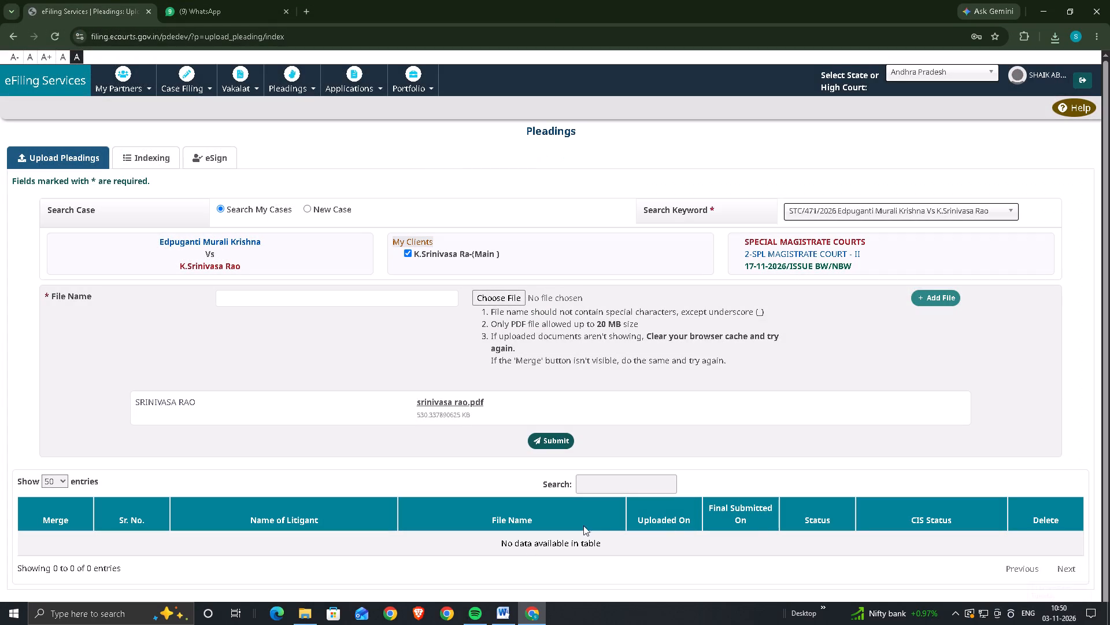
left_click(547, 440)
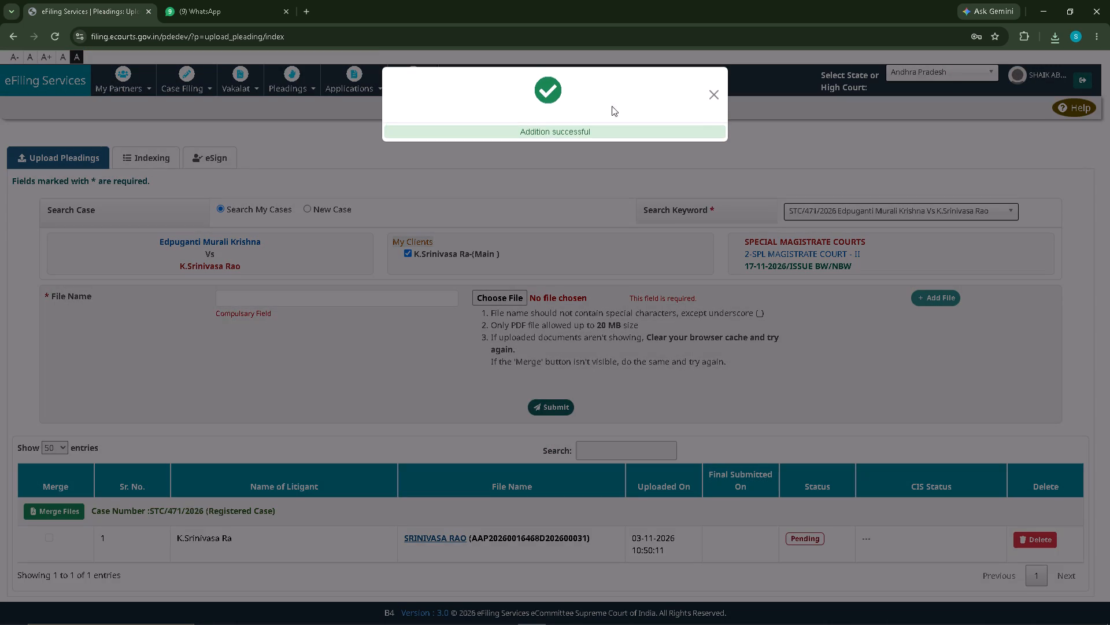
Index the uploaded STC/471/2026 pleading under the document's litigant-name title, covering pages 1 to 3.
left_click(718, 96)
left_click(137, 149)
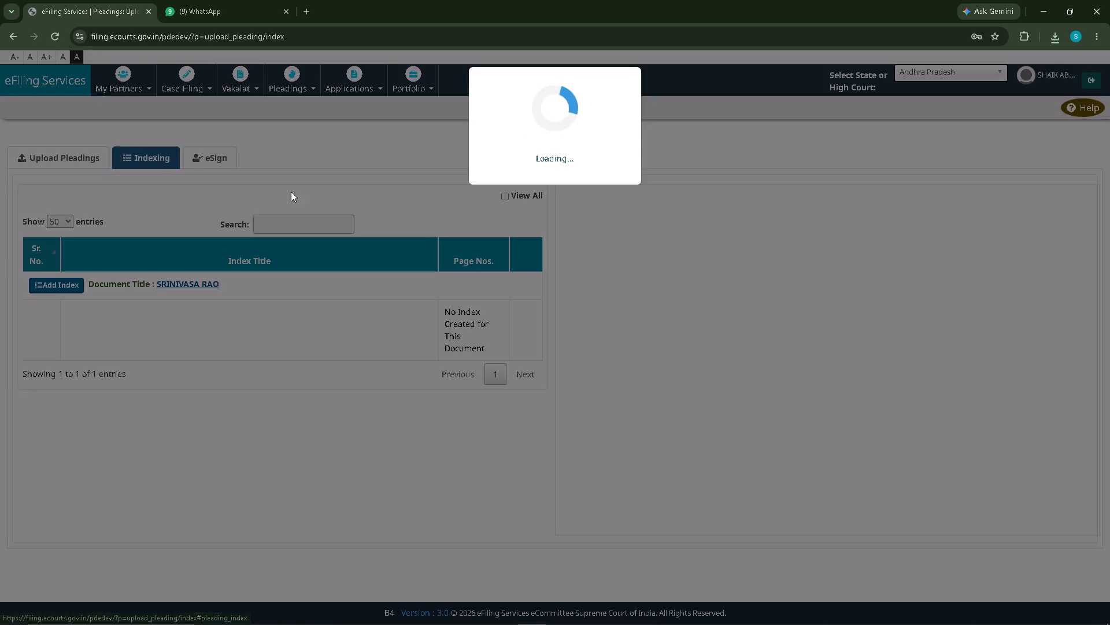
left_click(44, 286)
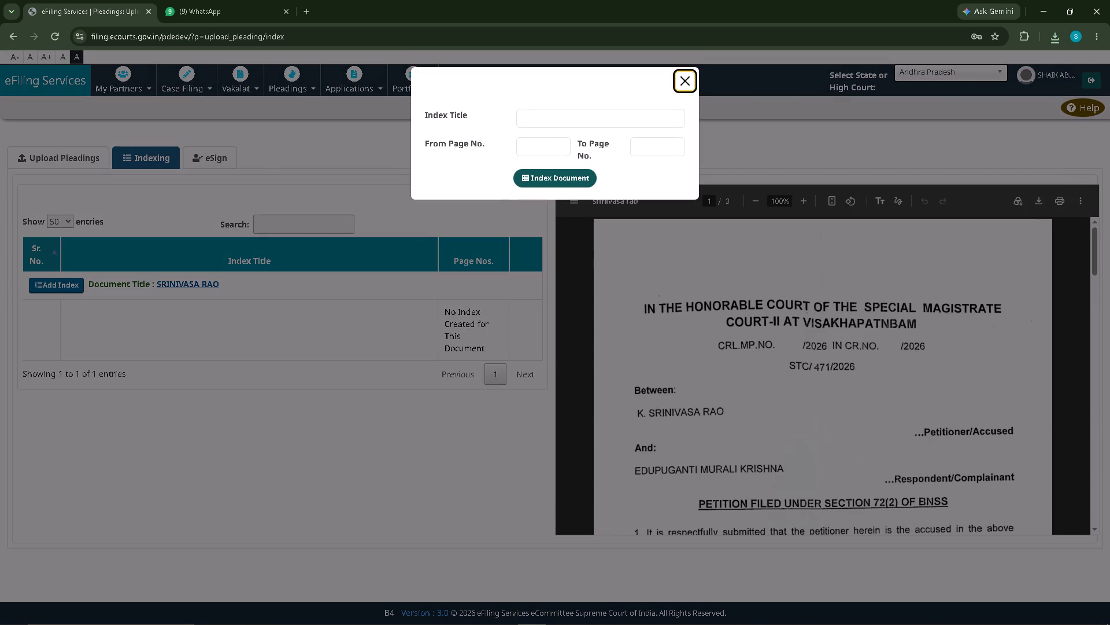
left_click(556, 119)
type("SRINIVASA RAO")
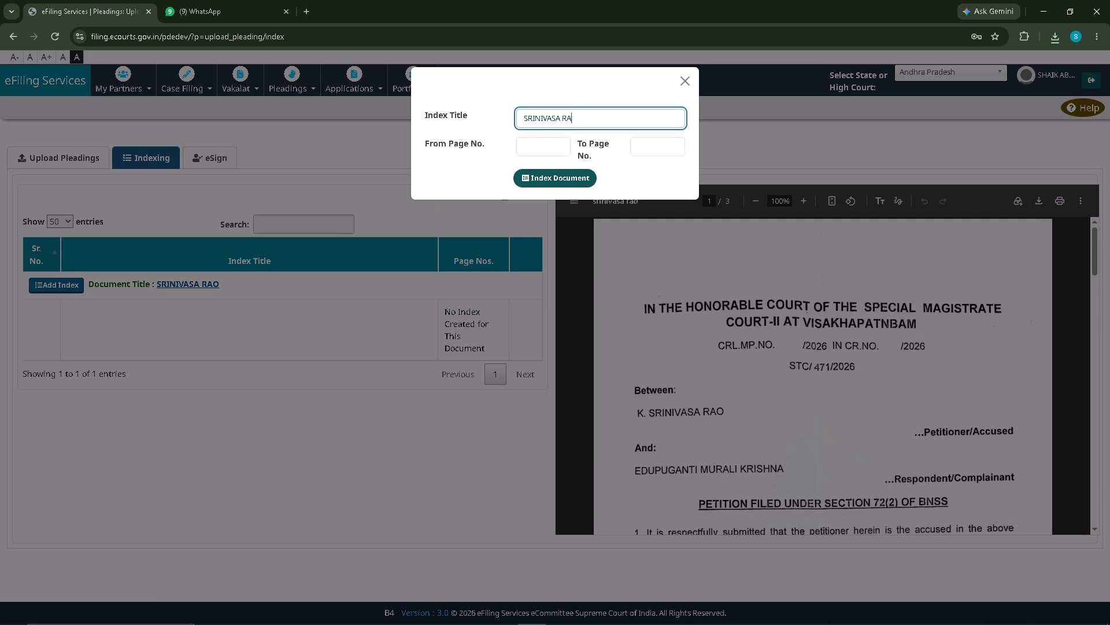
left_click(546, 152)
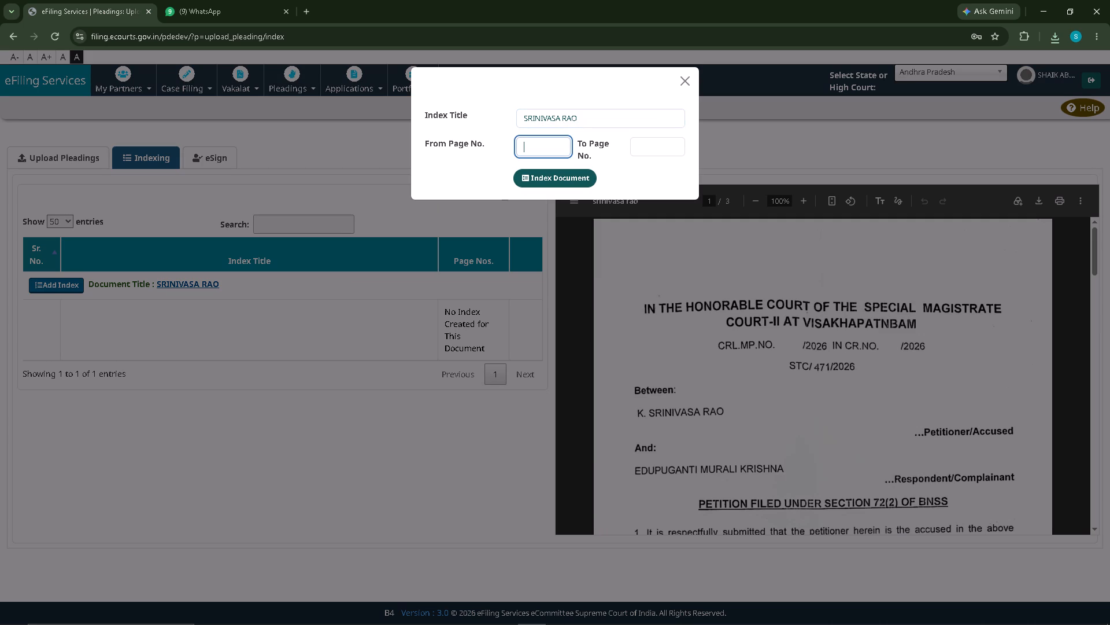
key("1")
left_click(650, 152)
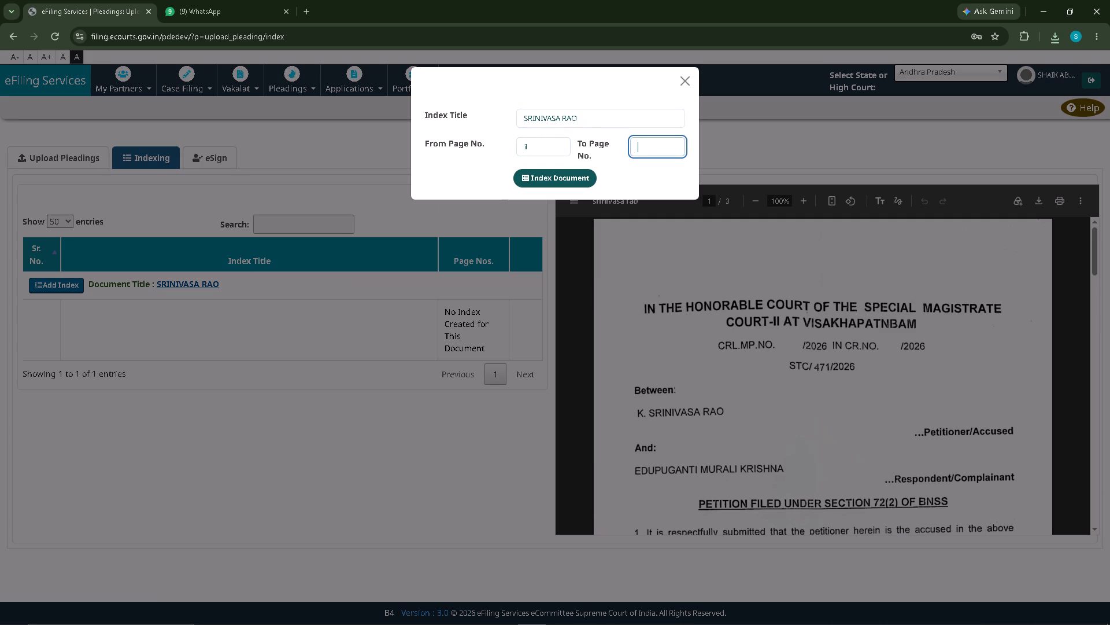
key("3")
left_click(575, 177)
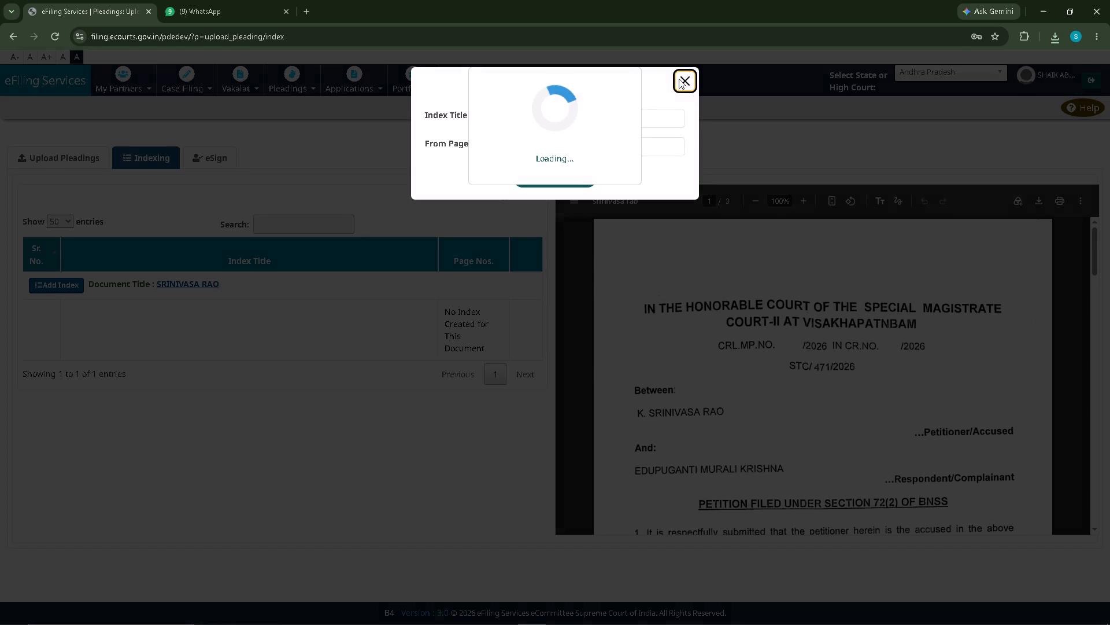
left_click(712, 90)
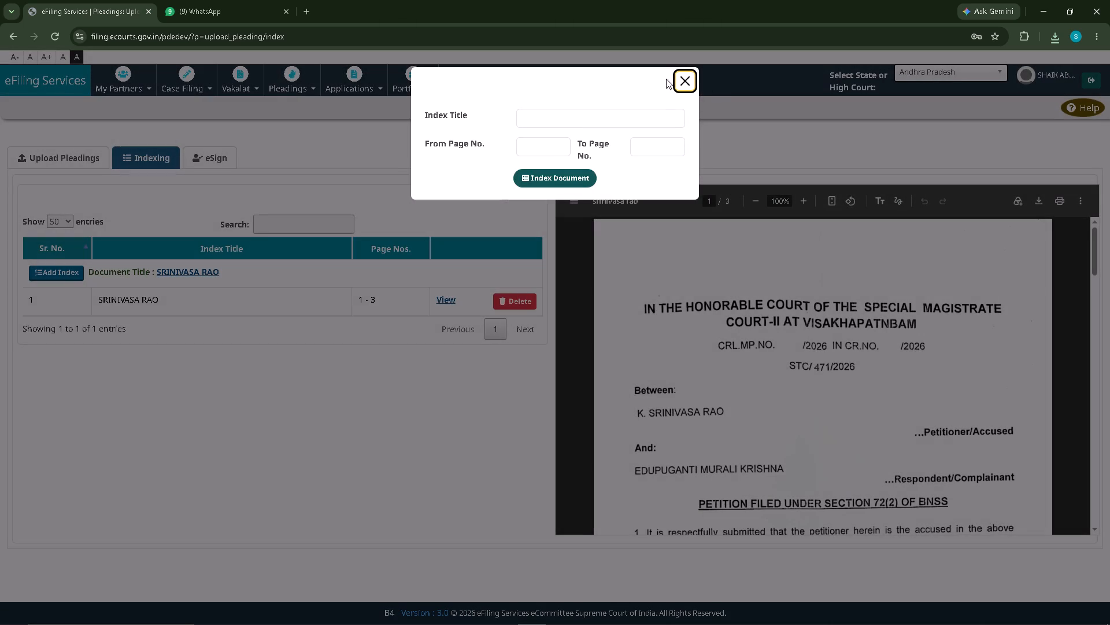
left_click(678, 81)
left_click(298, 85)
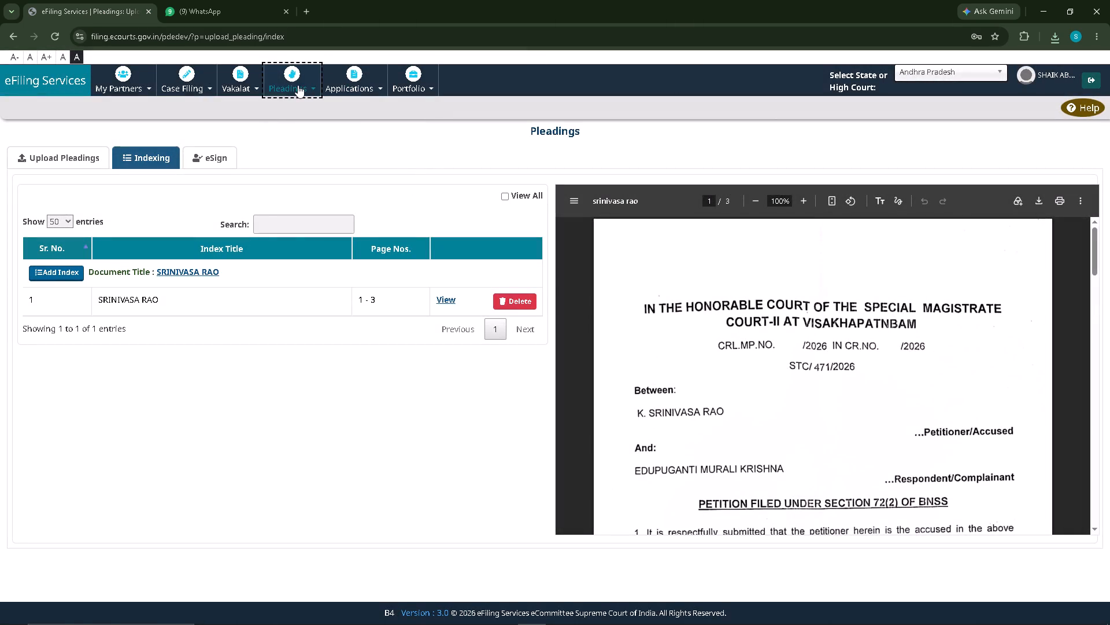
left_click(310, 136)
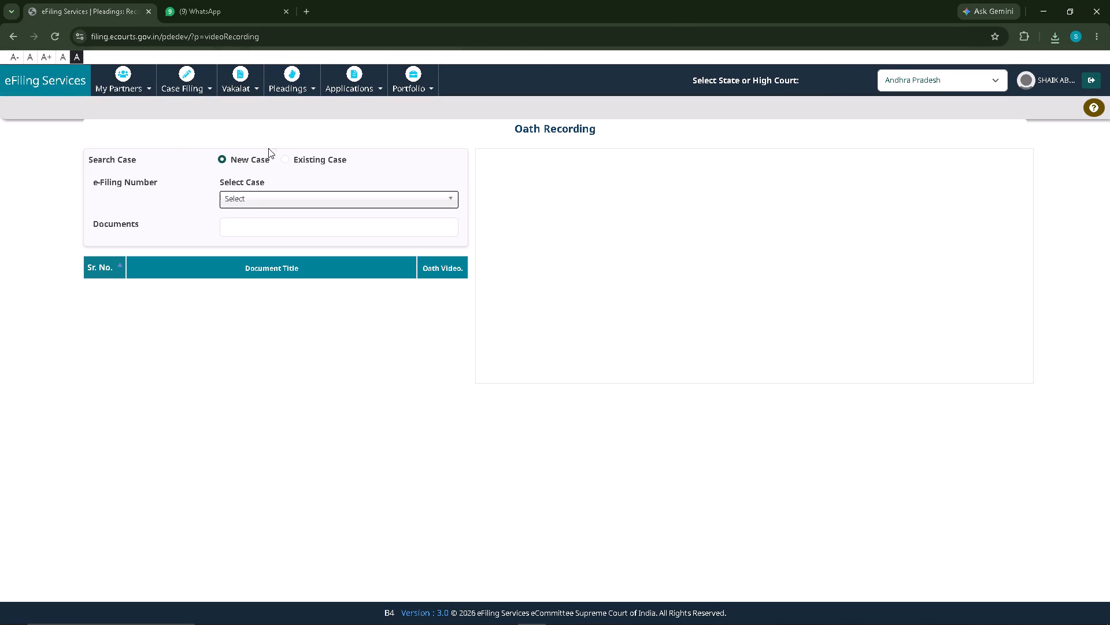
left_click(243, 197)
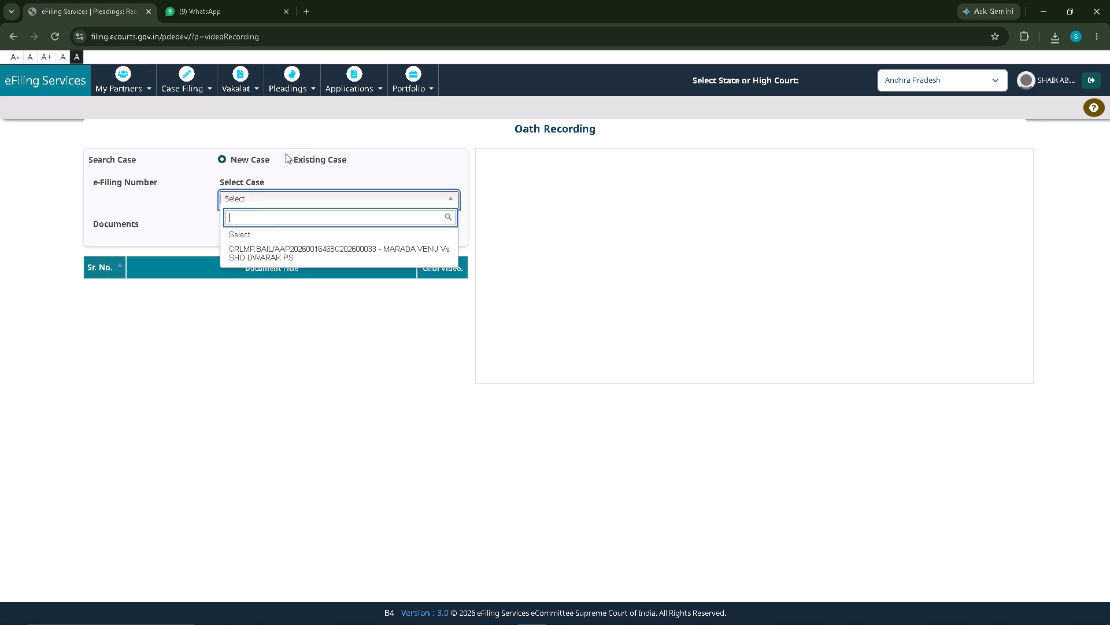
left_click(290, 159)
left_click(286, 159)
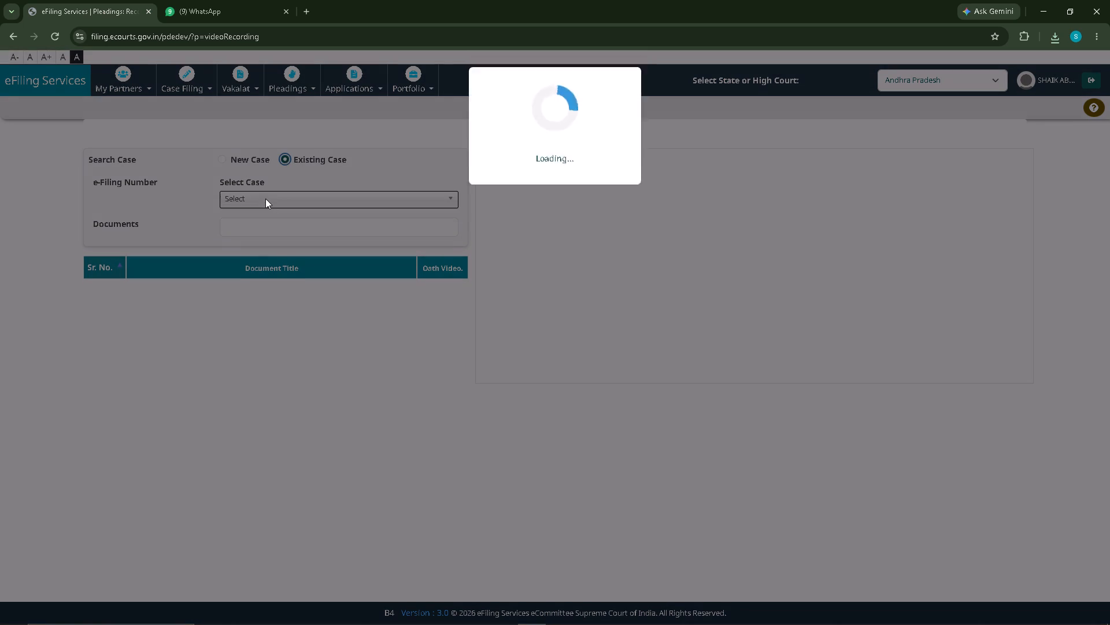
left_click(265, 198)
left_click(265, 198)
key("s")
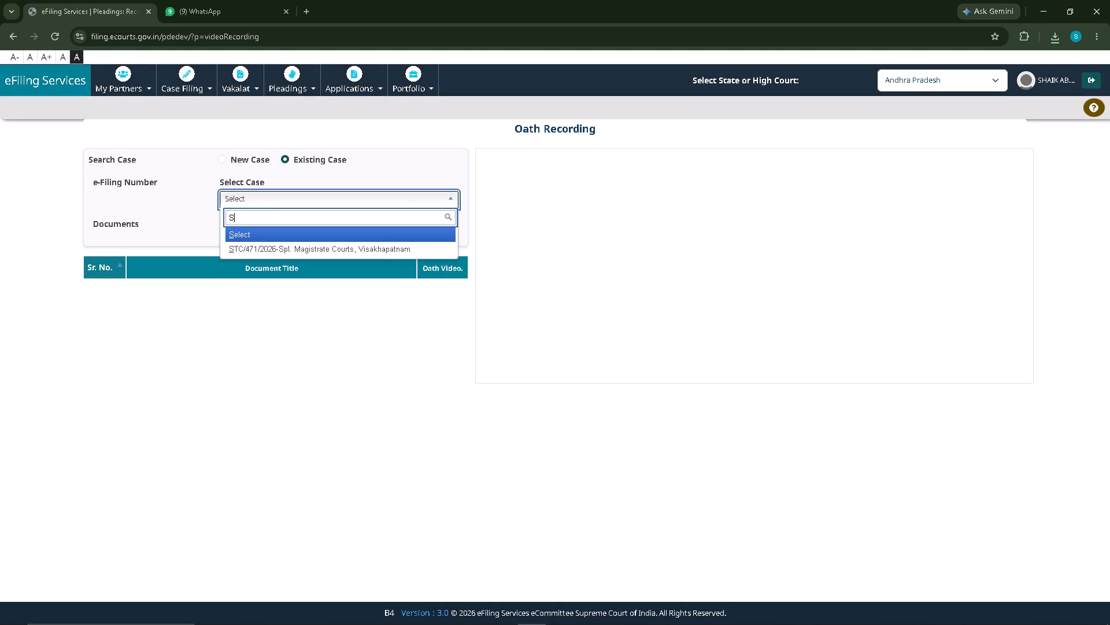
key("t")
left_click(277, 229)
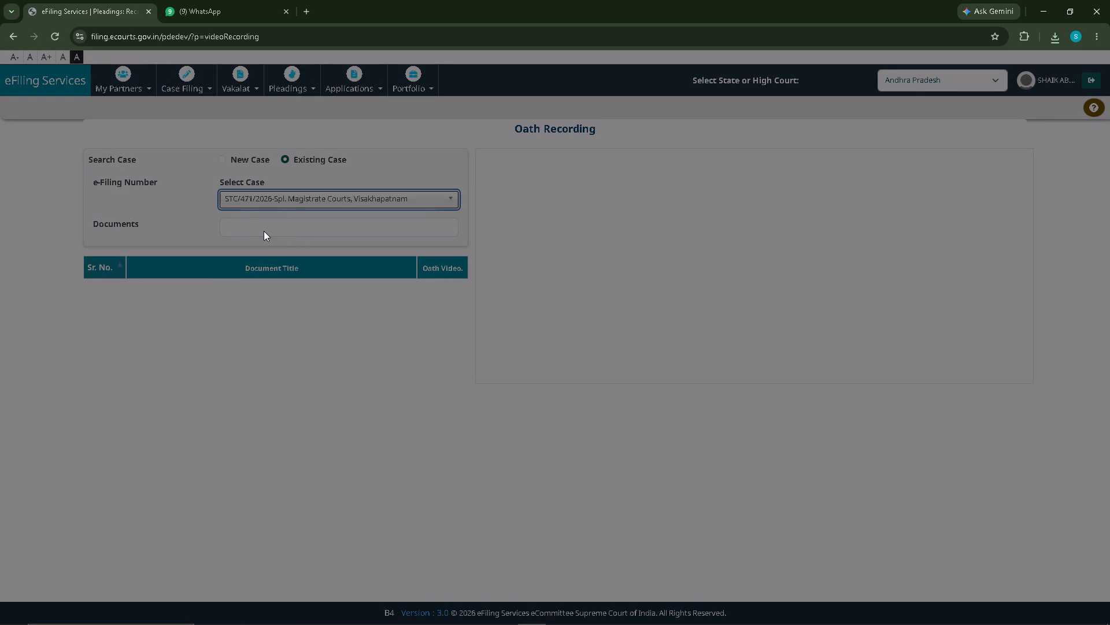
left_click(264, 231)
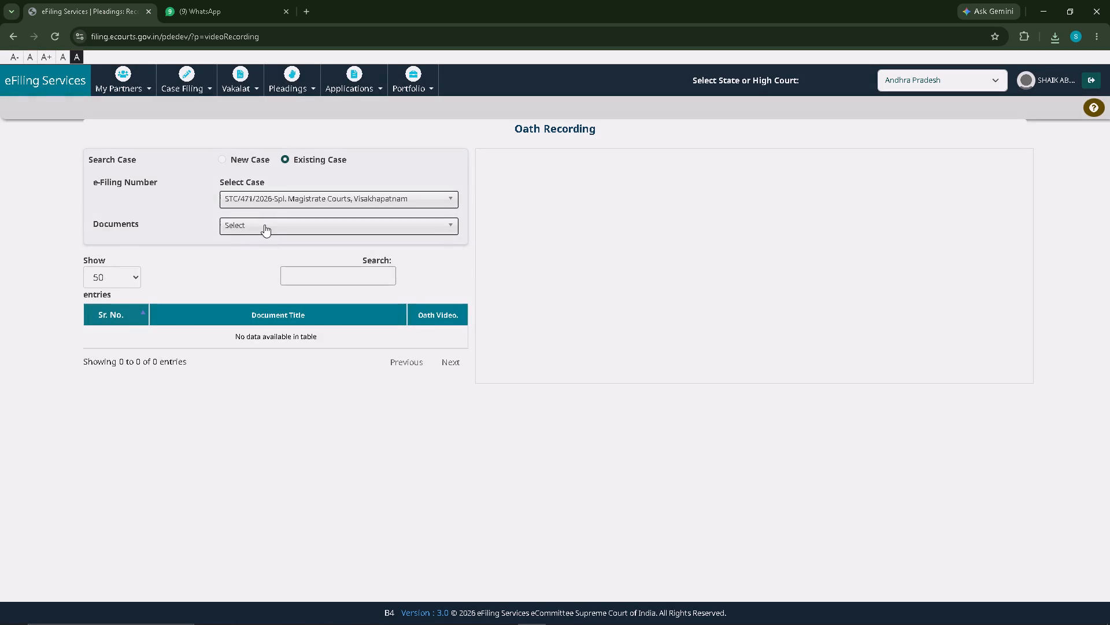
left_click(264, 225)
left_click(285, 278)
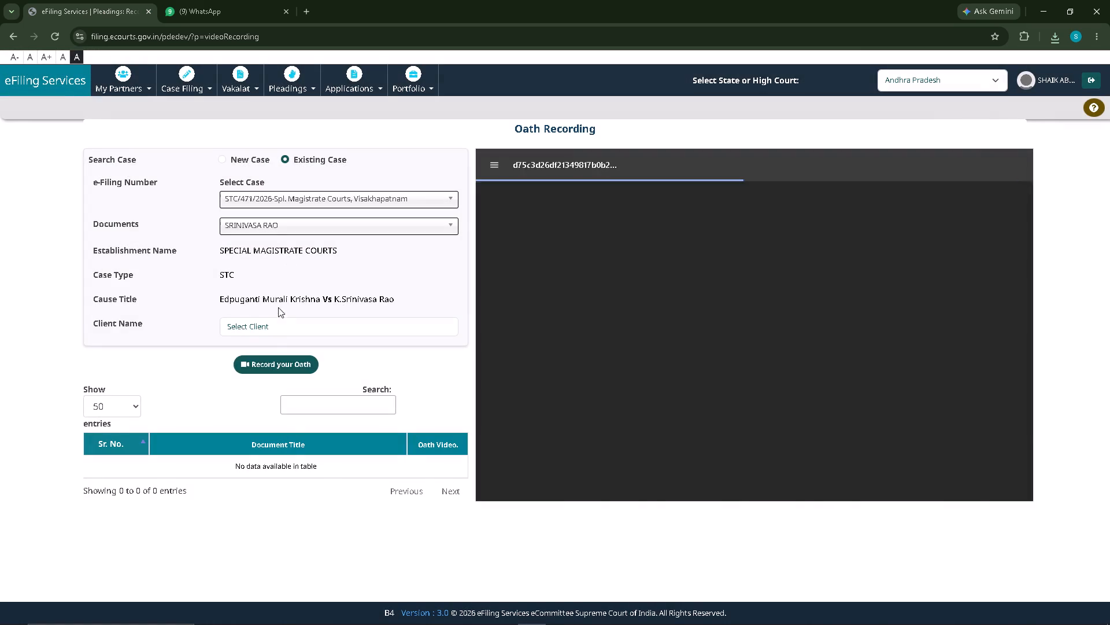
Select the advocate's own MySelf entry as the client and start recording the oath for the petition.
left_click(276, 326)
left_click(284, 358)
left_click(271, 362)
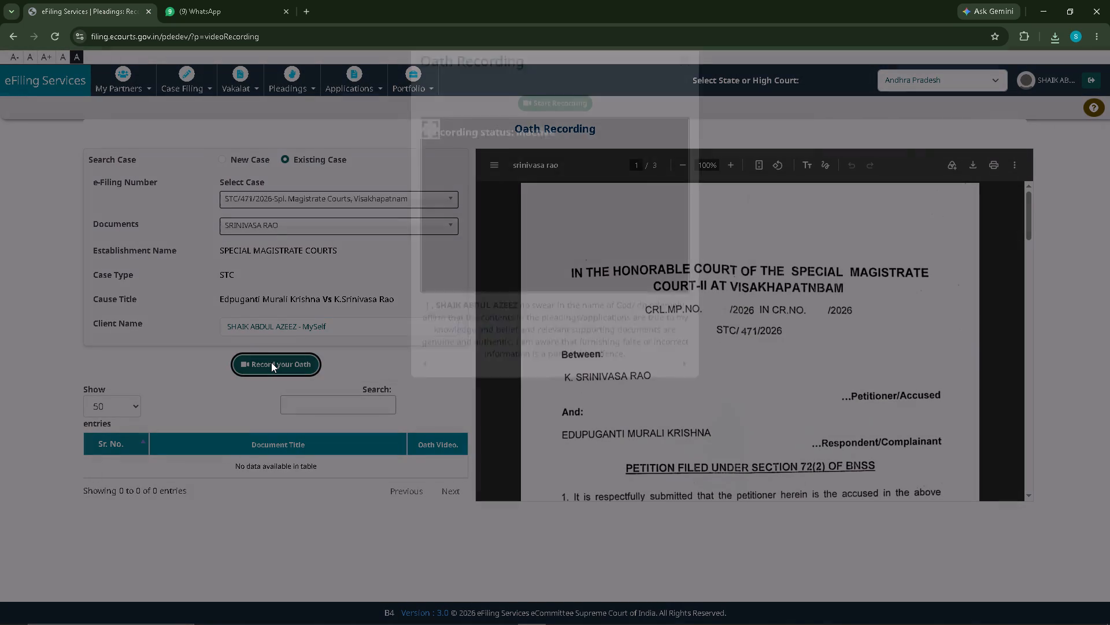
left_click(552, 128)
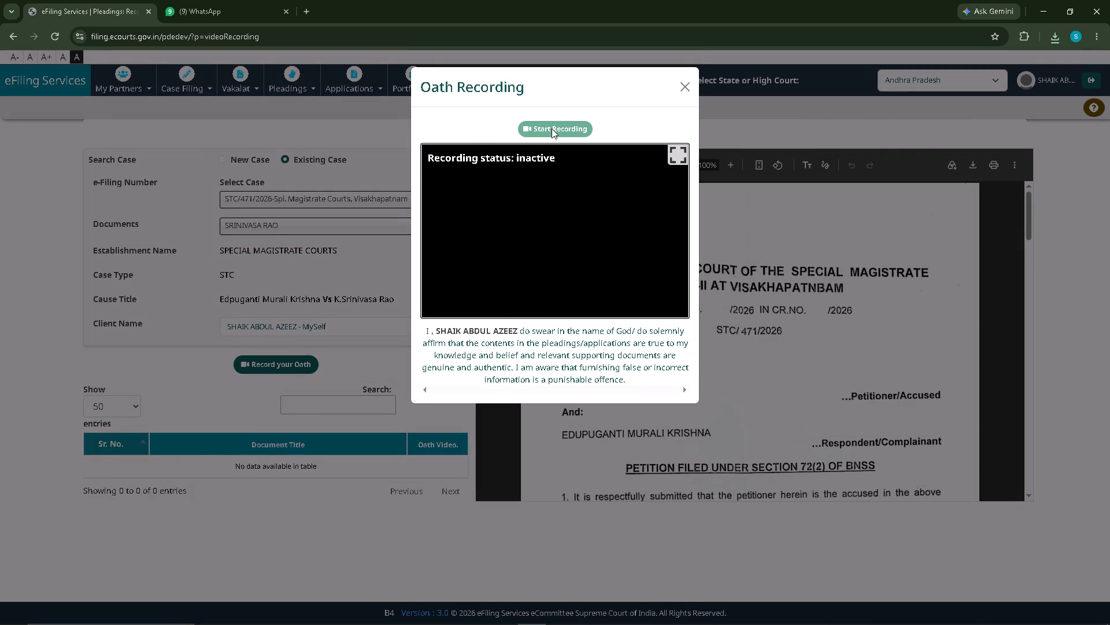